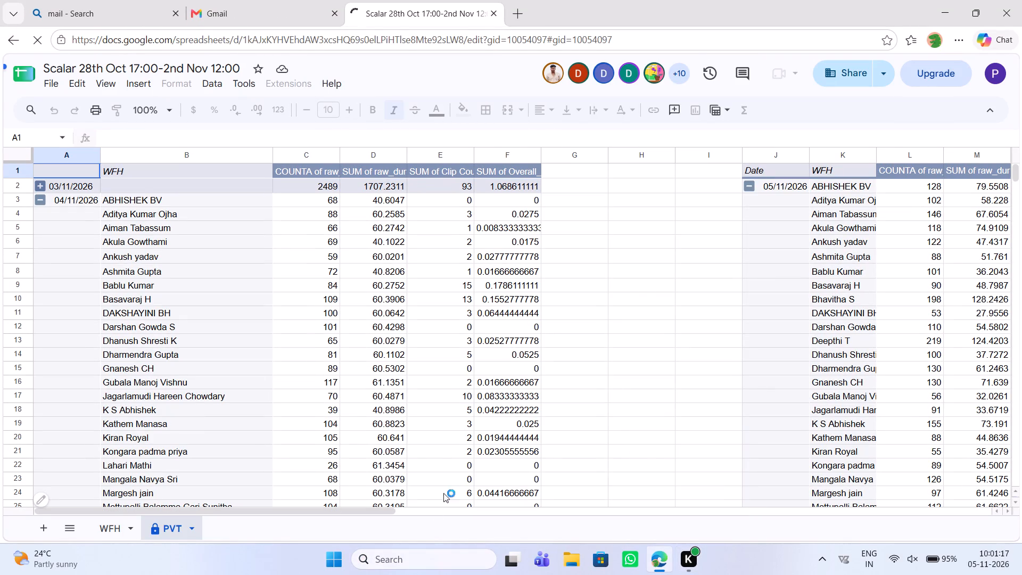
Examine the PVT sheet's per-person counts and duration sums by date, down to the Grand Total row.
scroll(449, 400, down, 7)
scroll(344, 381, down, 2)
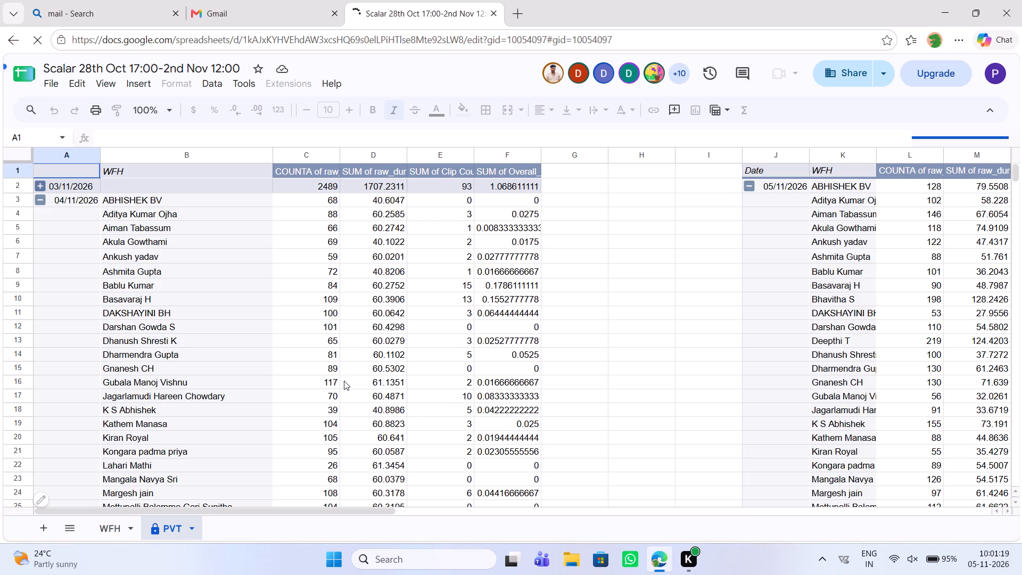
scroll(344, 381, down, 4)
scroll(228, 445, down, 3)
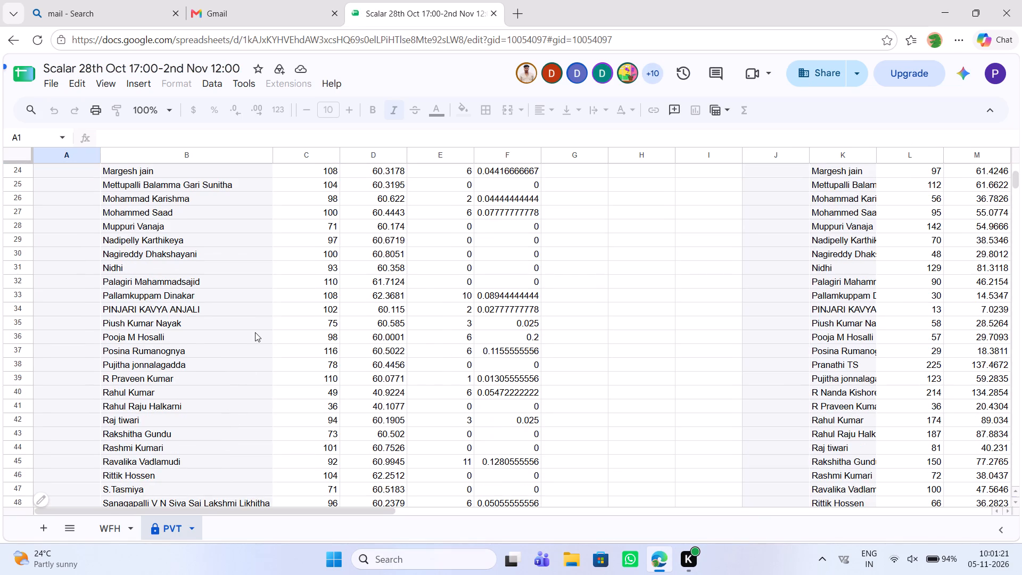
scroll(255, 332, down, 6)
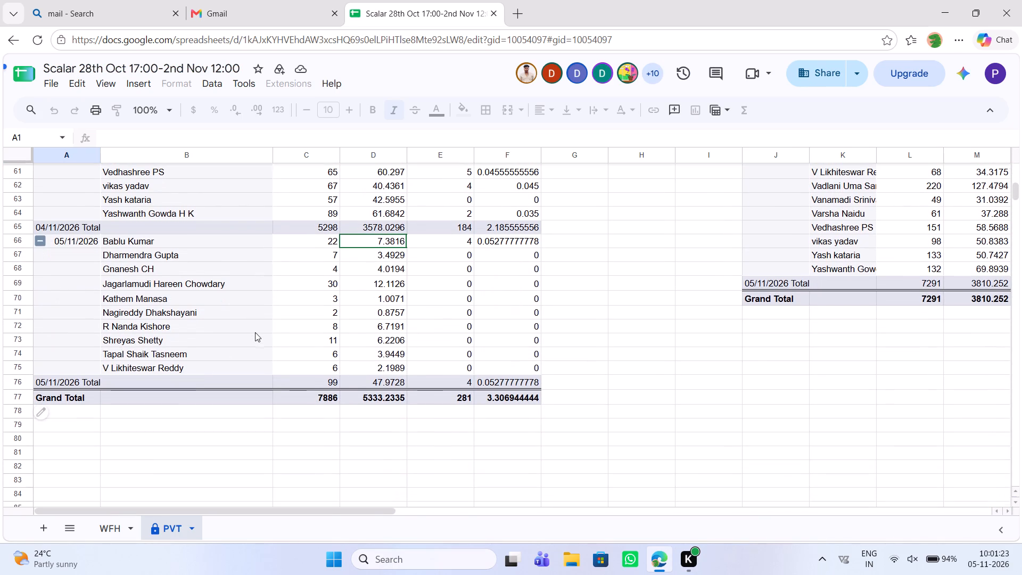
Switch to the WFH sheet to examine the assigned names, Status and Clip columns for the video links.
click(111, 525)
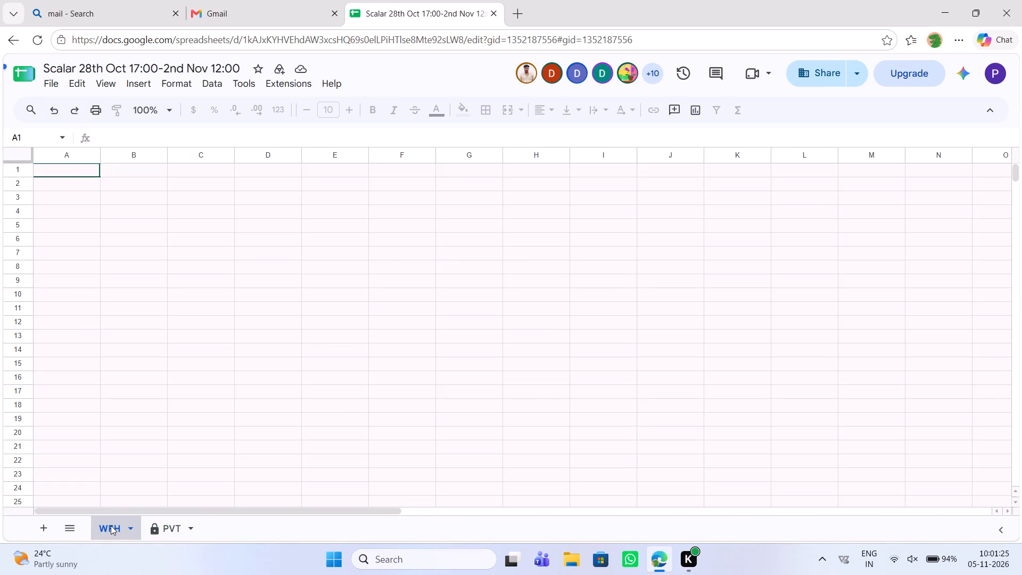
scroll(434, 379, left, 3)
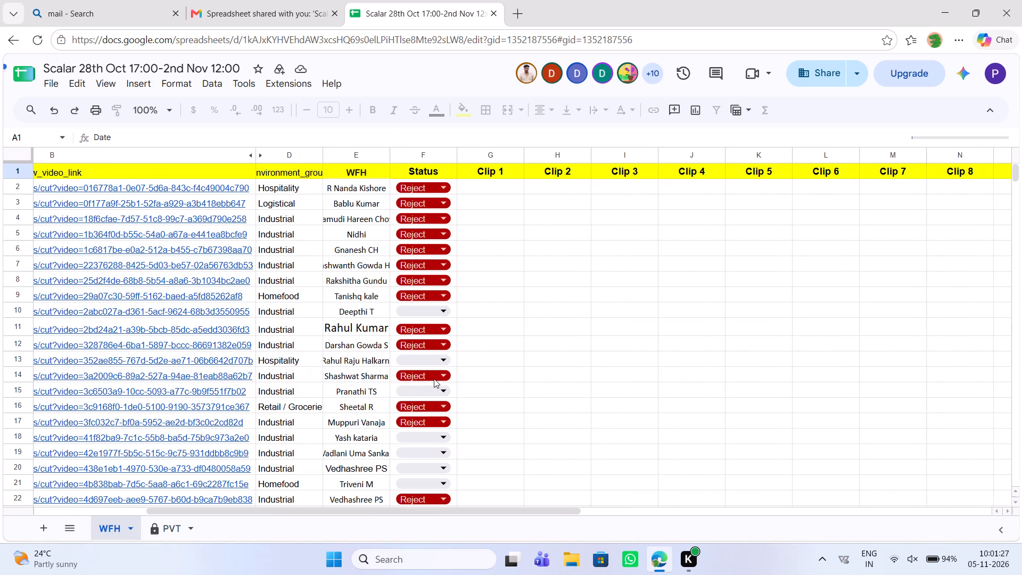
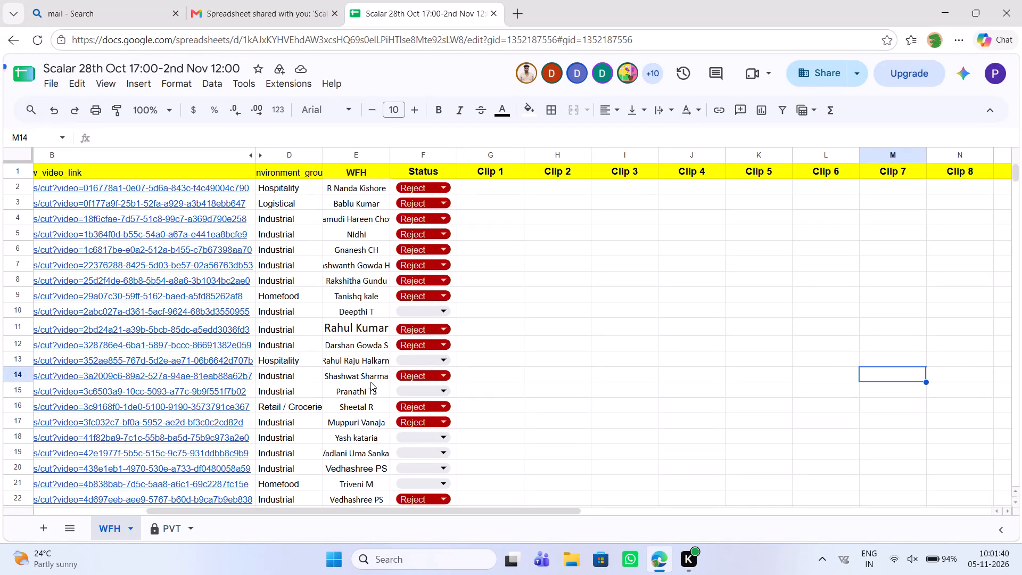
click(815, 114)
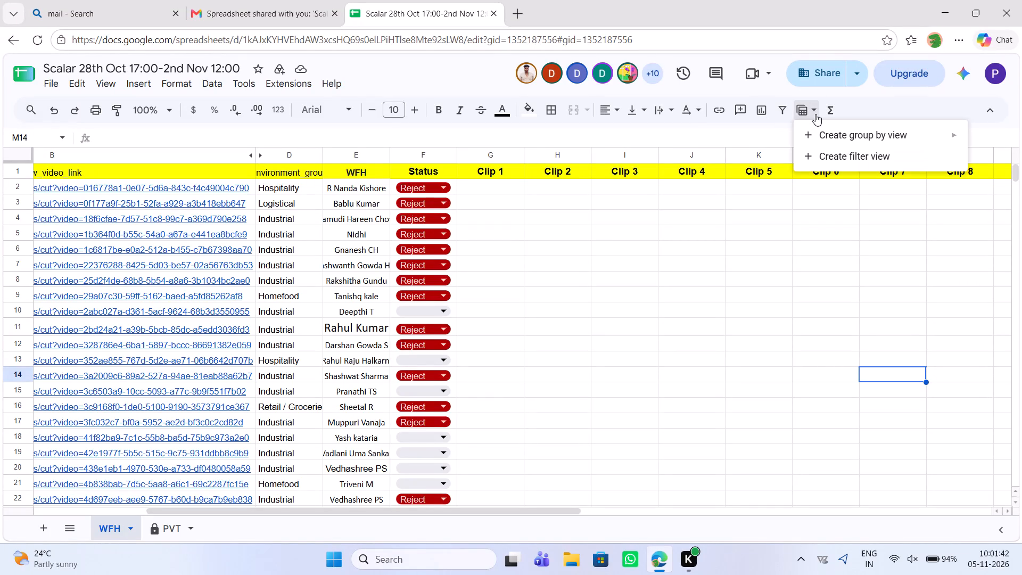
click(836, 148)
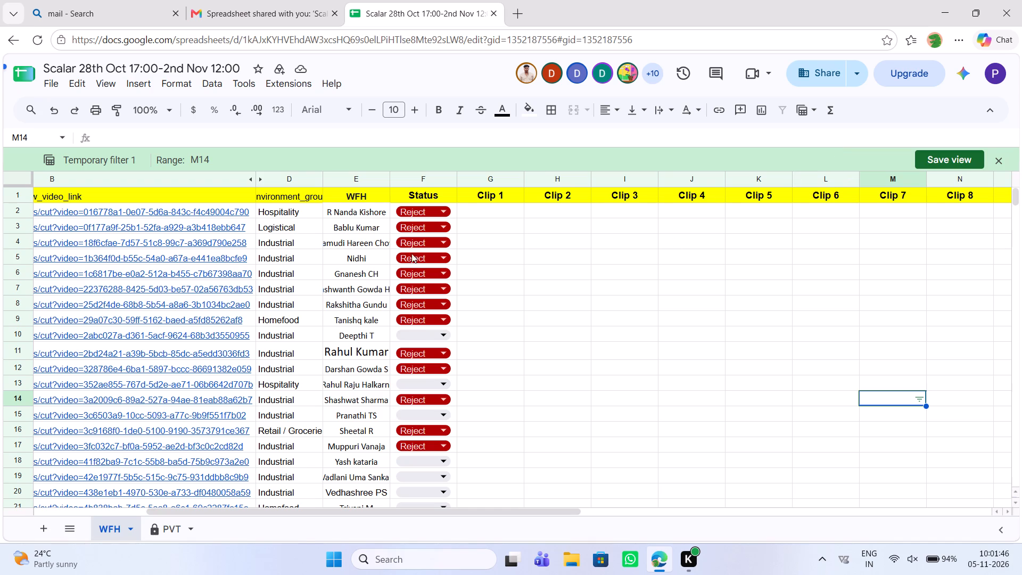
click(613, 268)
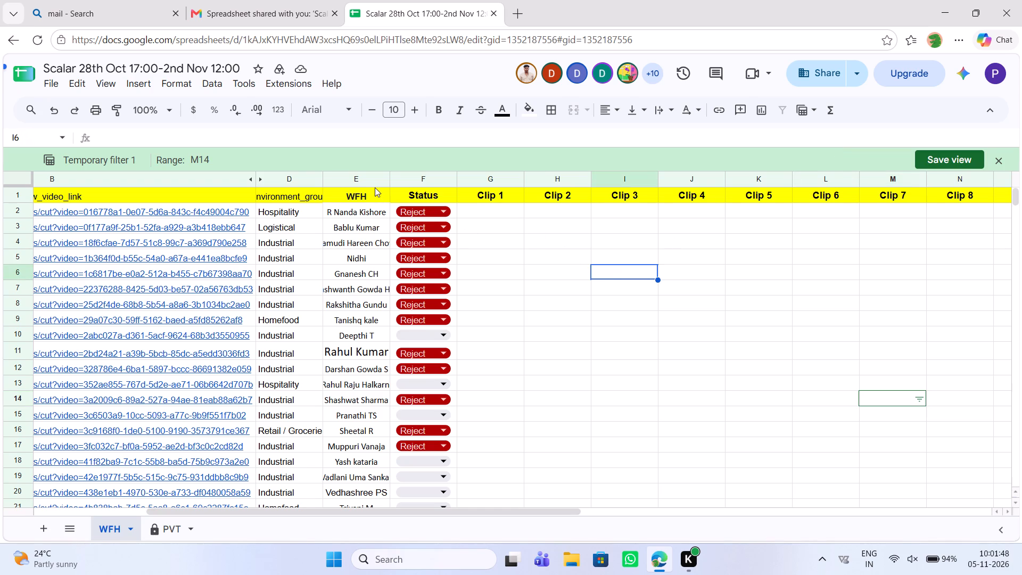
Create a temporary filter view covering the WFH sheet's whole data table, starting from the WFH header cell.
click(375, 187)
click(375, 196)
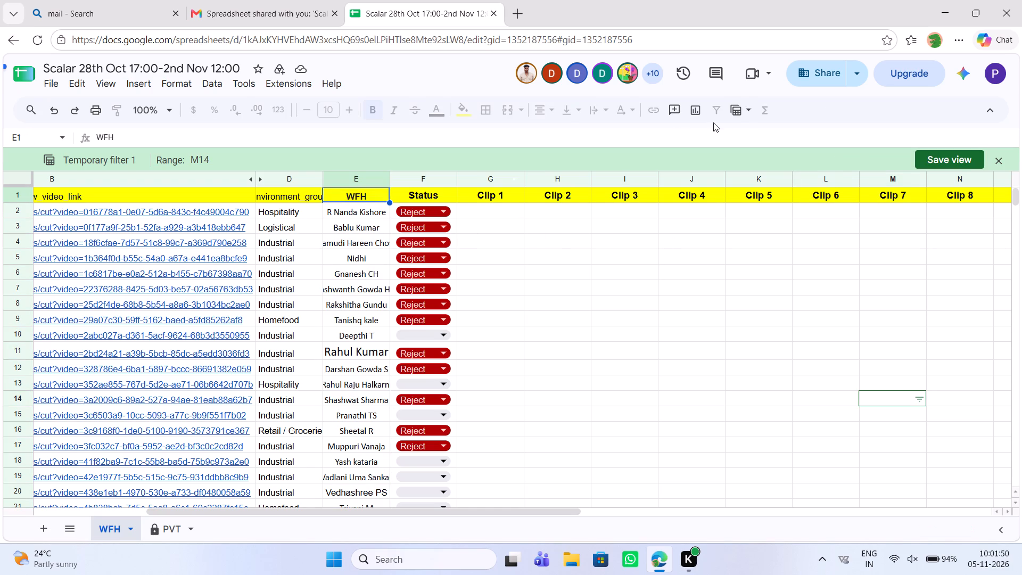
click(743, 109)
click(765, 156)
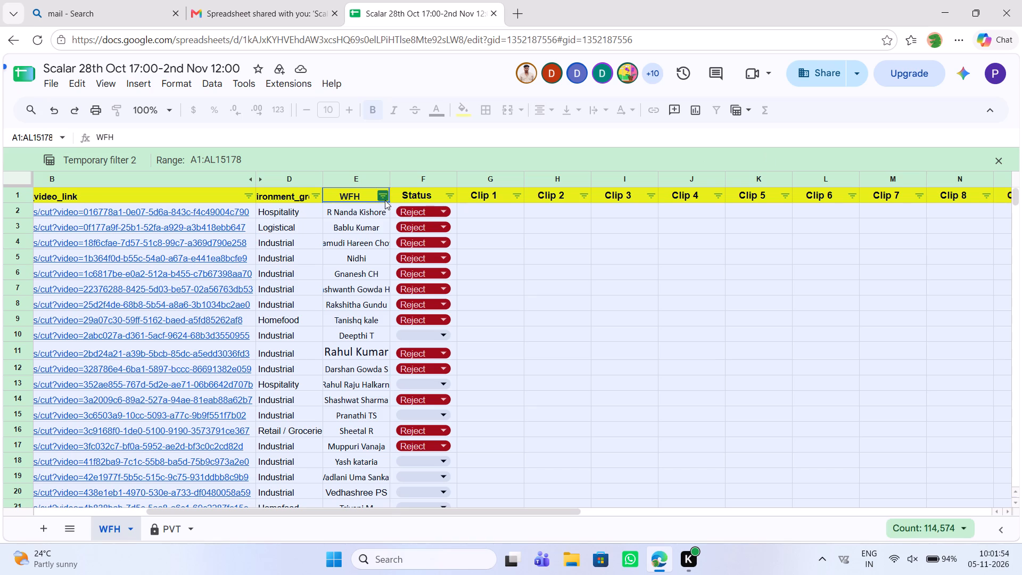
Filter the WFH column to show only the assignee found by searching "poo", with all other names cleared.
click(385, 200)
click(260, 362)
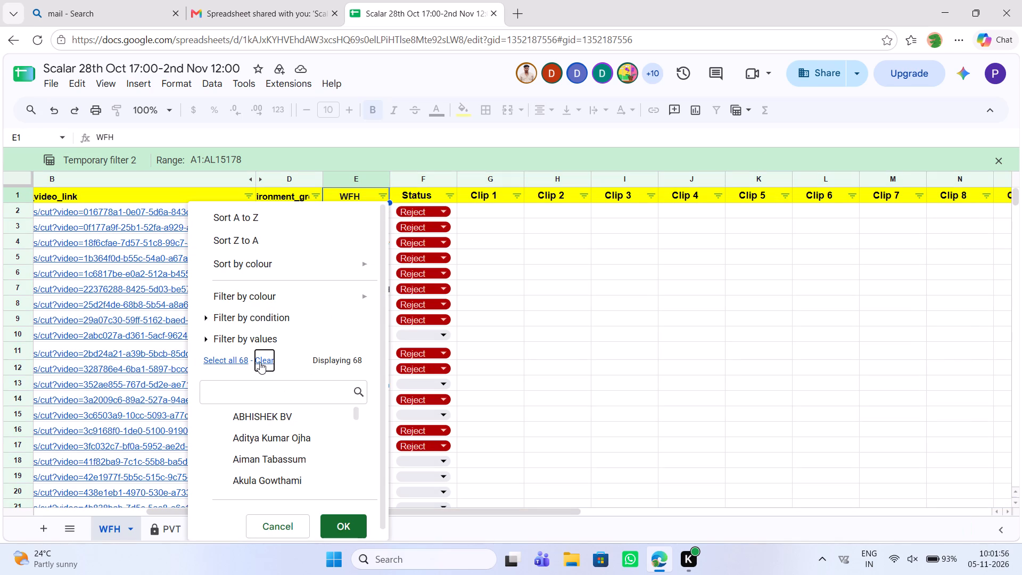
click(256, 389)
text(poo)
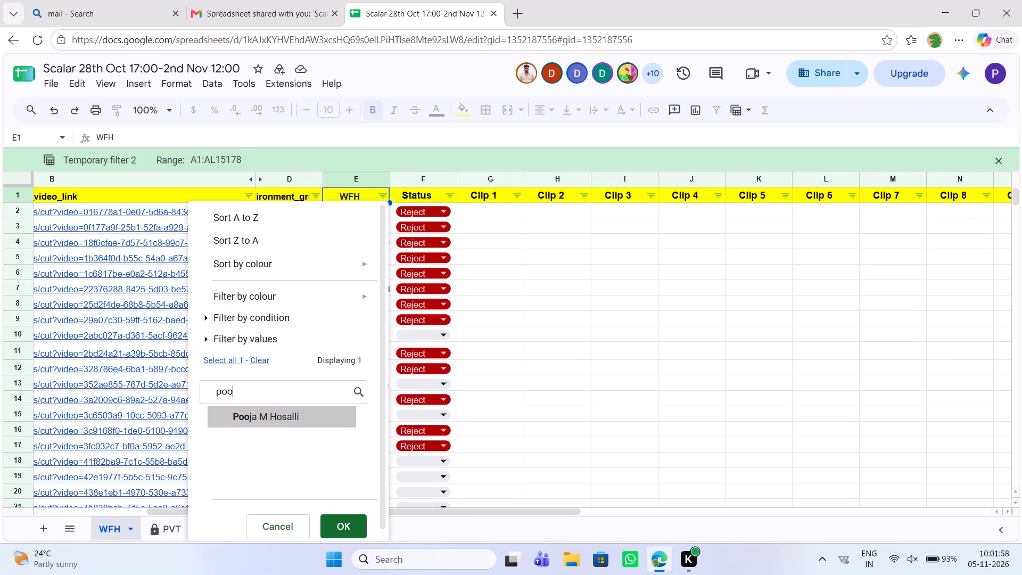
key(Return)
click(345, 522)
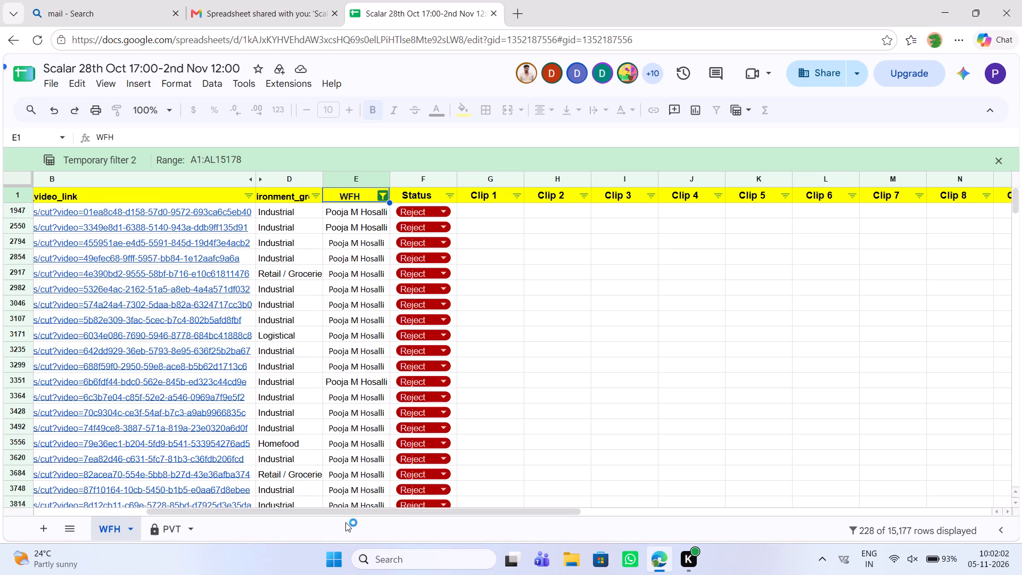
Examine the filtered assignee's rows to find where the Status entries stop, checking the Status and Clip columns.
scroll(400, 447, down, 8)
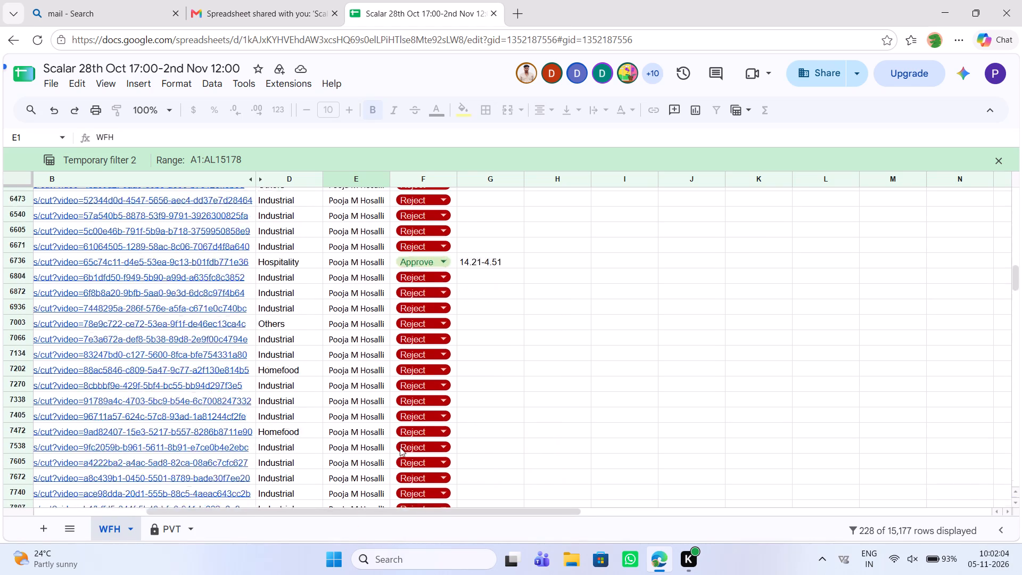
scroll(400, 447, down, 4)
scroll(400, 447, up, 2)
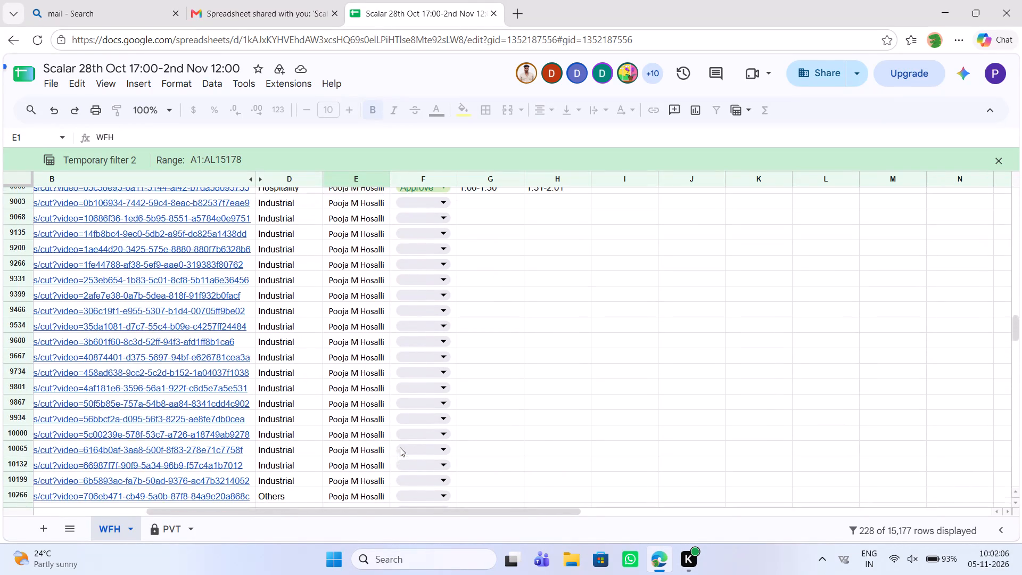
scroll(400, 447, up, 1)
scroll(400, 447, right, 1)
scroll(400, 447, left, 1)
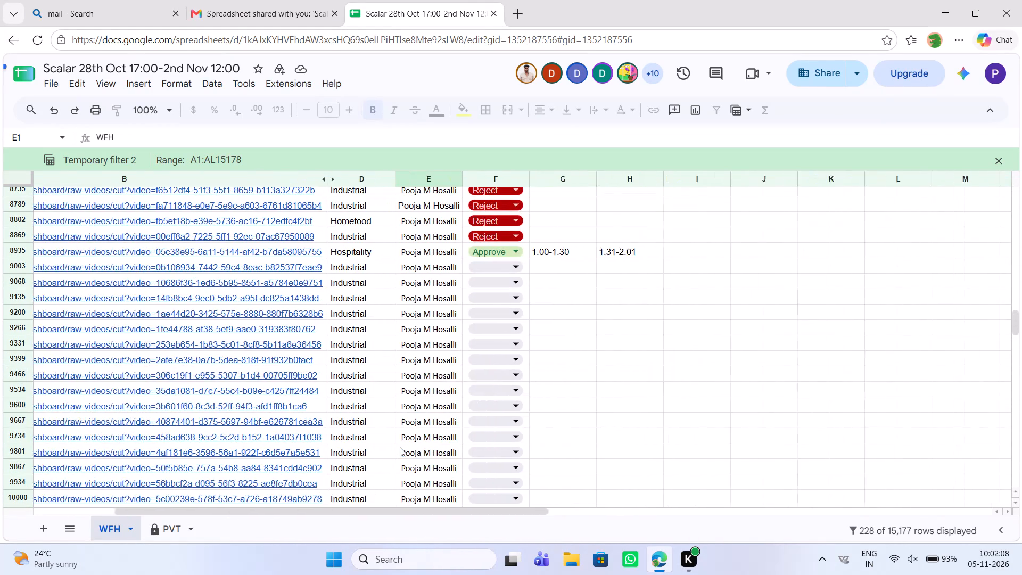
scroll(400, 447, left, 2)
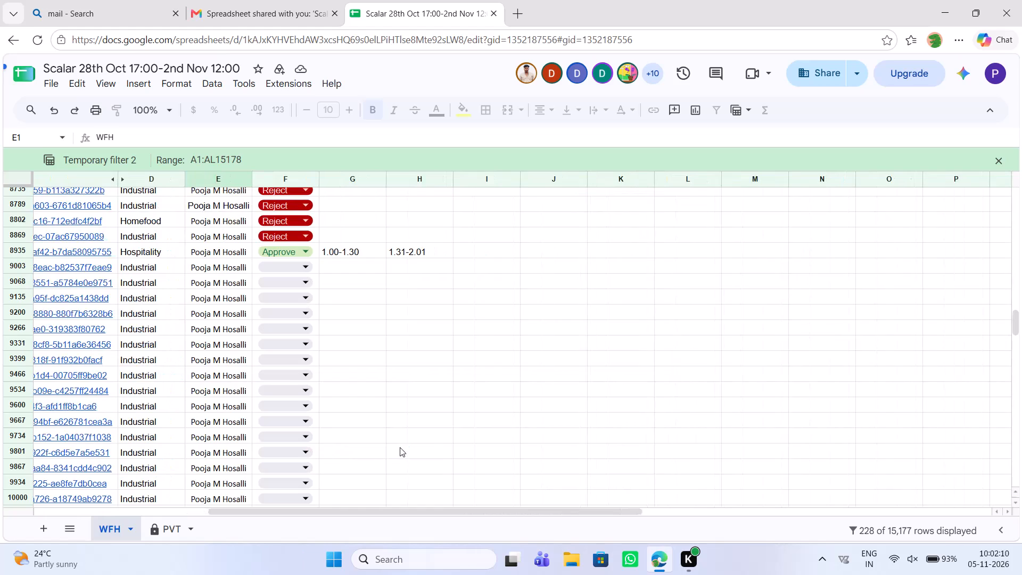
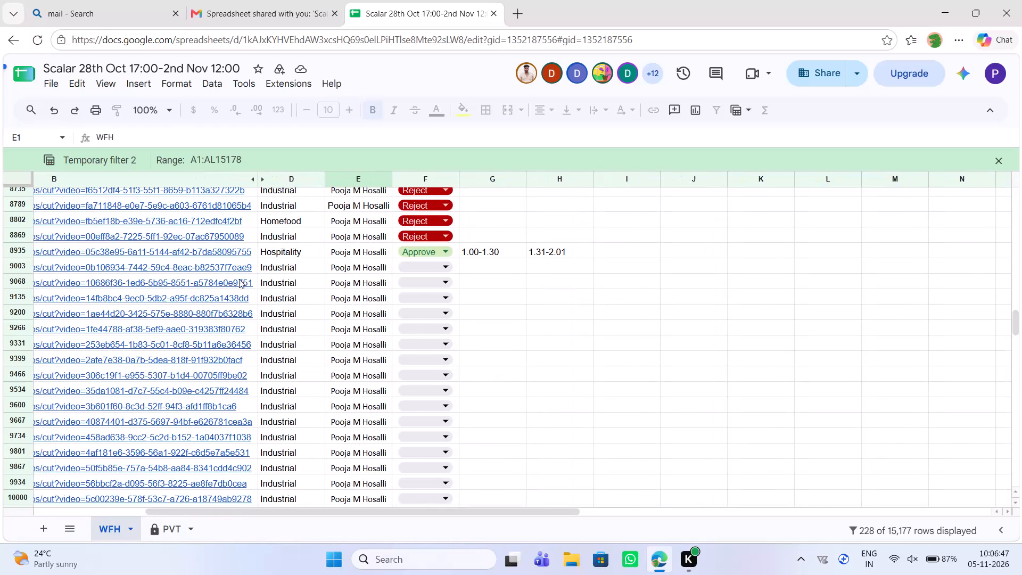
Open the video link in row 9003, the first of the assignee's filtered rows with an empty Status.
scroll(242, 275, left, 1)
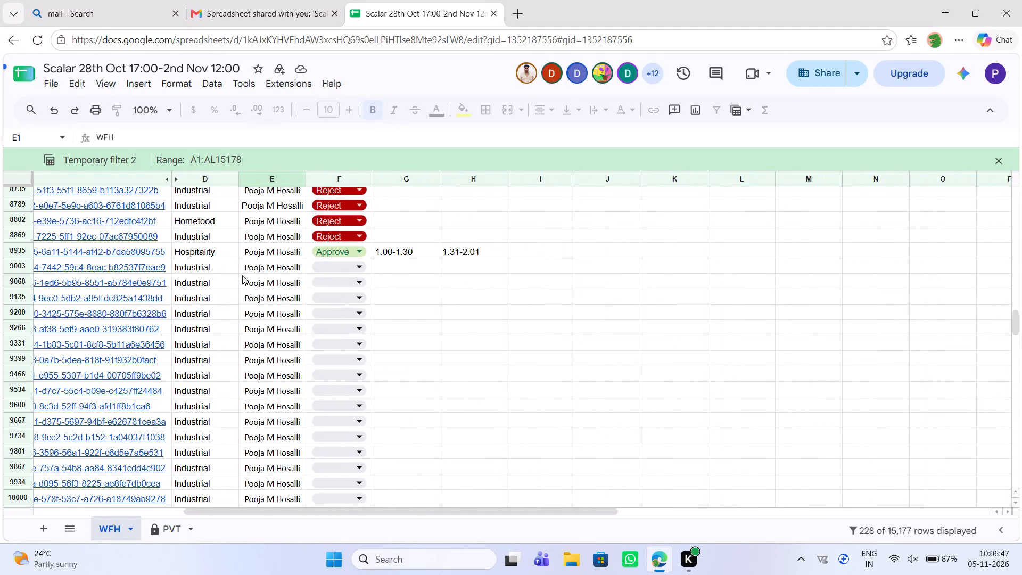
click(161, 266)
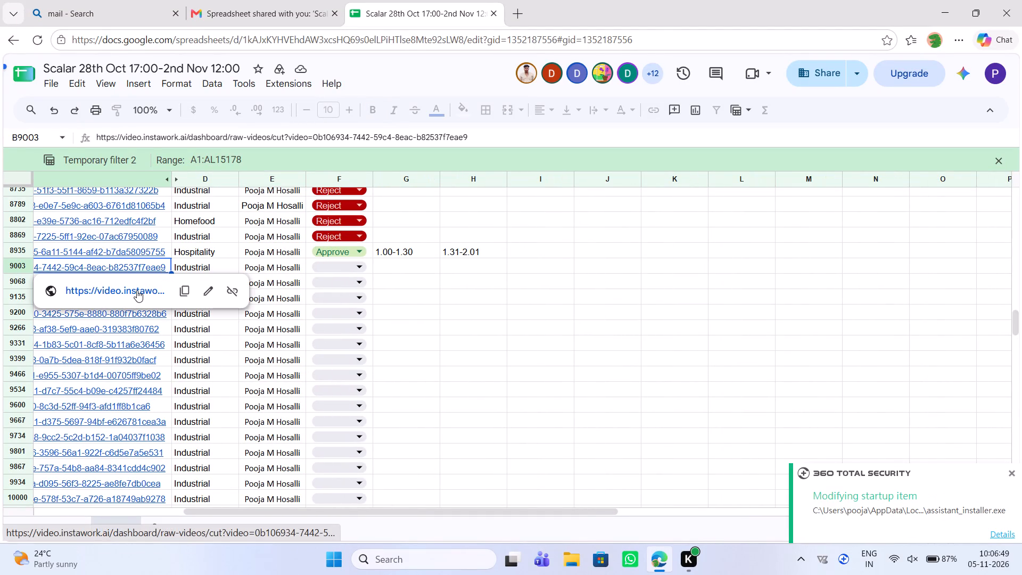
click(137, 290)
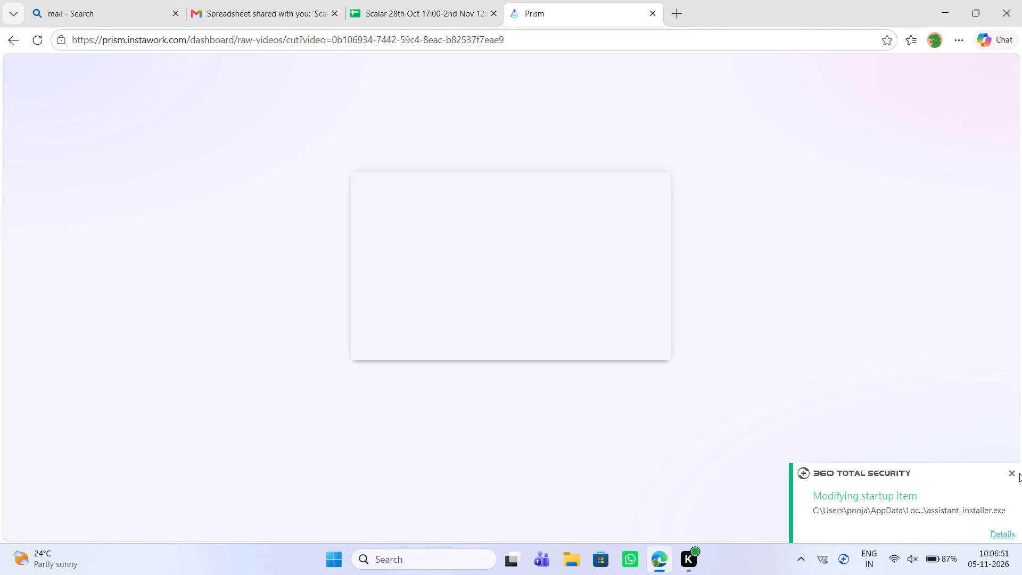
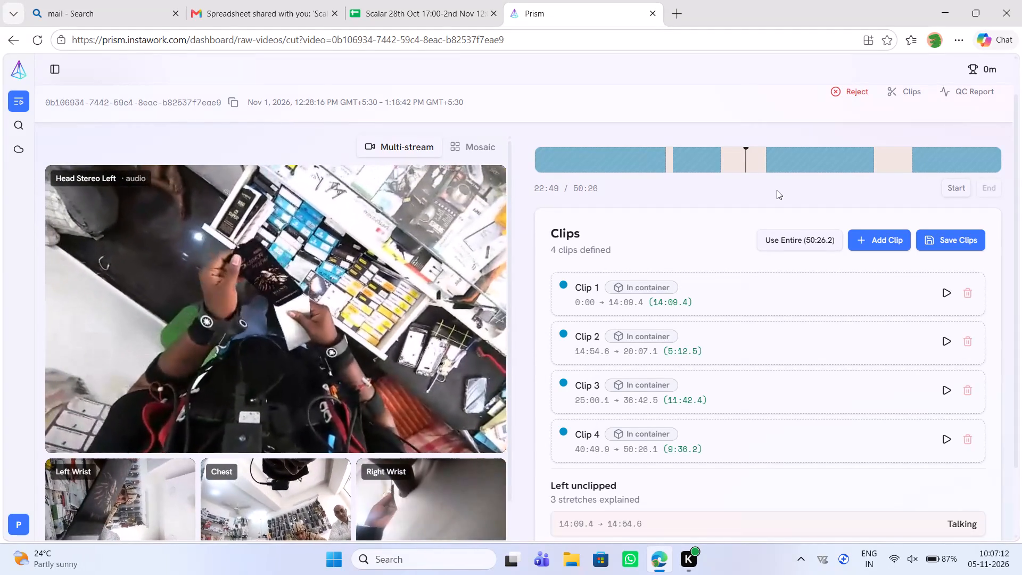
Review the row 9003 video's footage, jumping ahead to about 39:06 and then to about 49:28 near its end.
drag(834, 165, 845, 187)
click(845, 187)
click(845, 187)
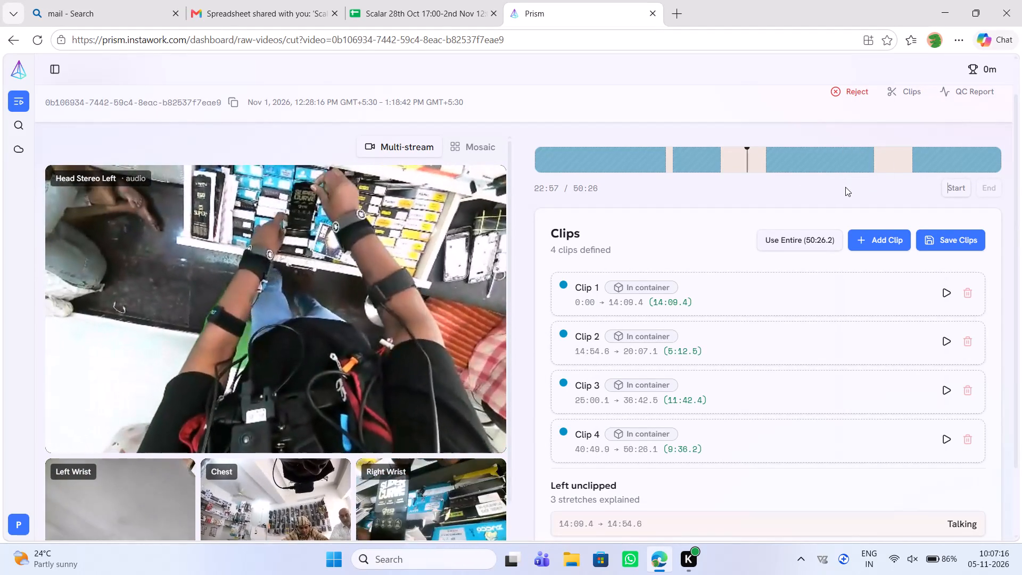
click(845, 187)
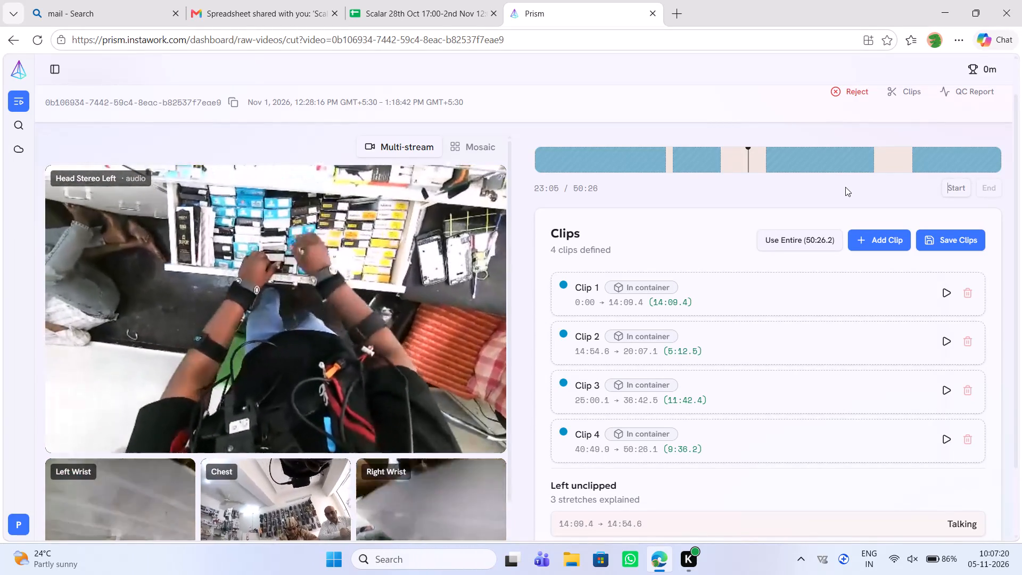
click(896, 166)
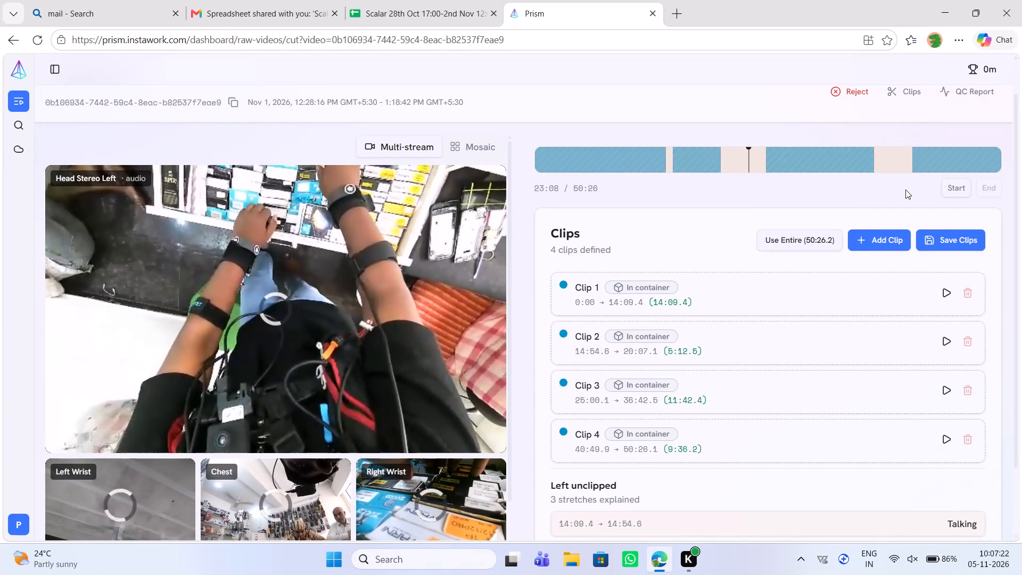
click(905, 190)
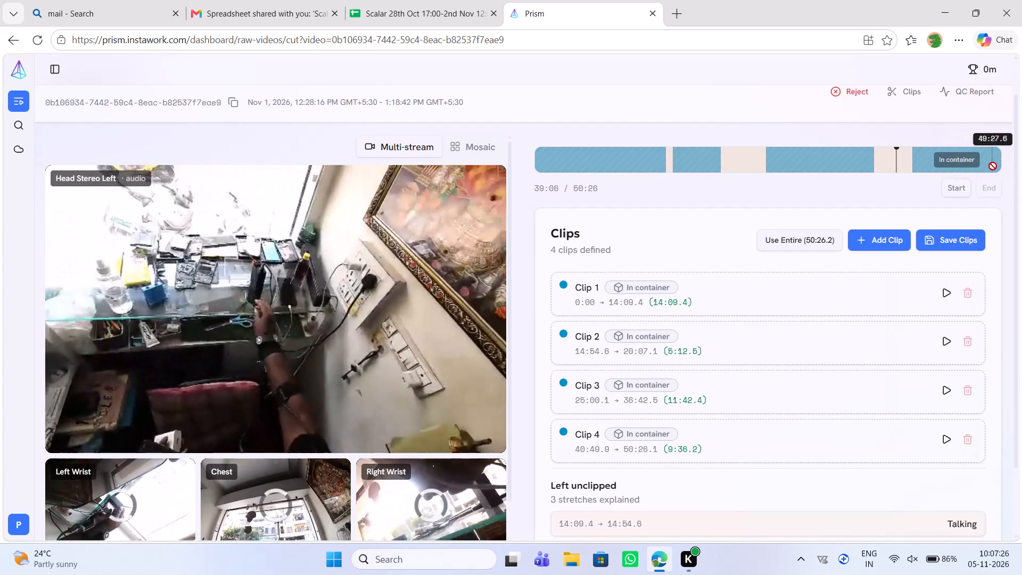
click(993, 166)
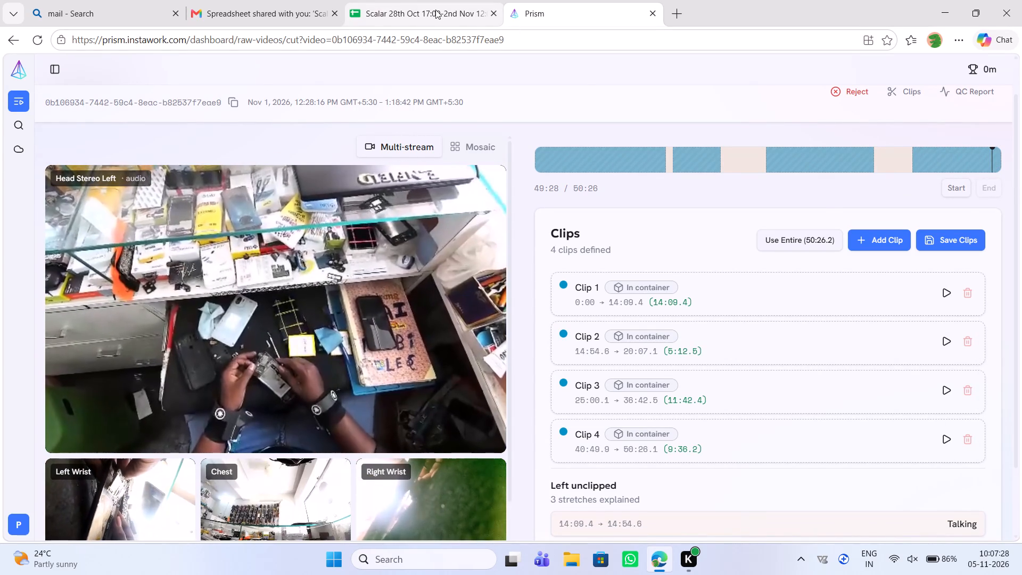
Switch to the Scalar spreadsheet and set the status in column F of row 9003 to Reject.
click(435, 10)
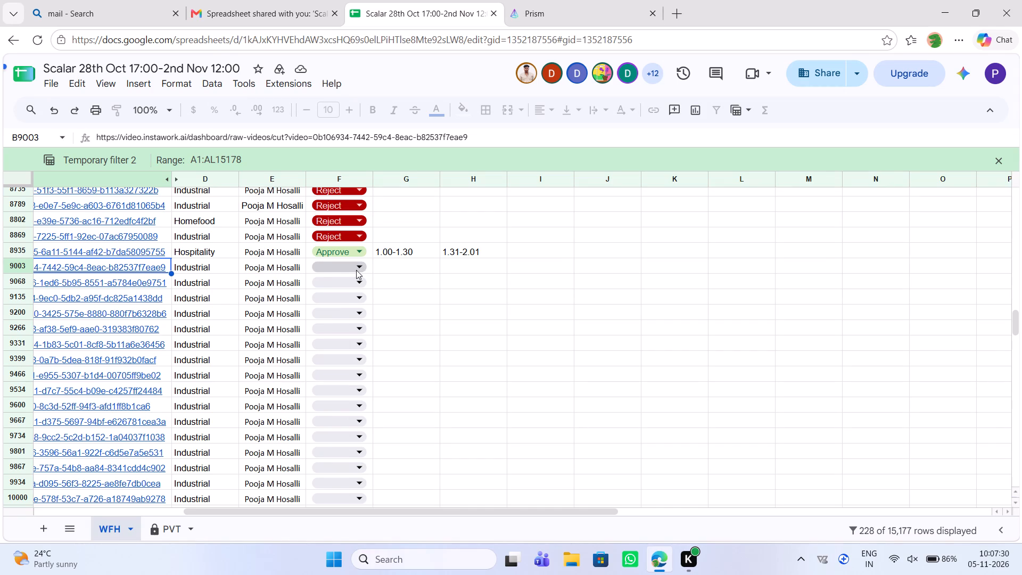
click(356, 270)
click(381, 331)
In row 9003, set the reason in column AC to Small Object Manipulation and column AD to No.
scroll(528, 331, left, 6)
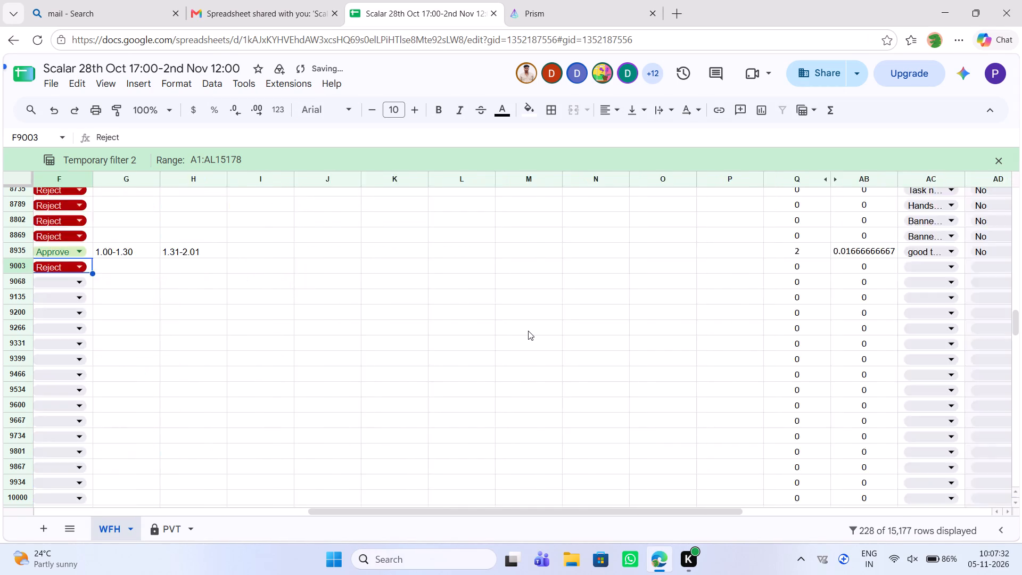
click(574, 262)
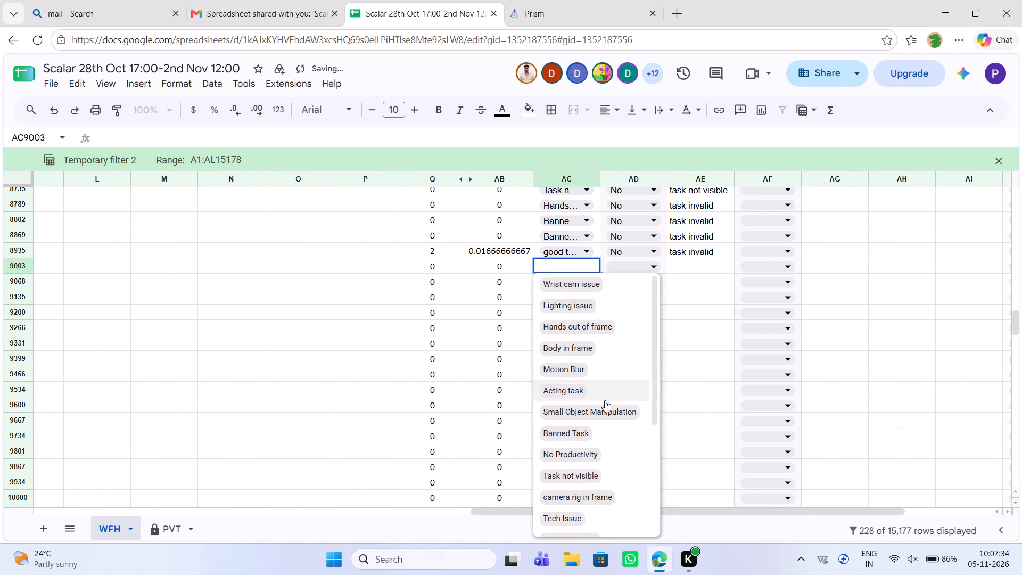
click(607, 412)
drag(653, 269, 654, 281)
click(654, 281)
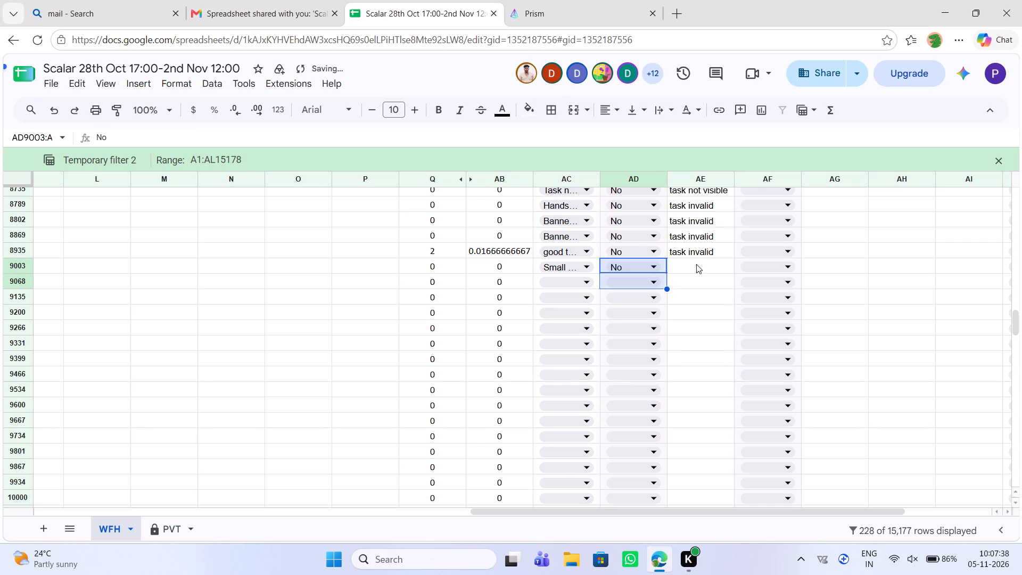
Enter the comment "task invalid" in column AE of row 9003.
click(696, 264)
text(task)
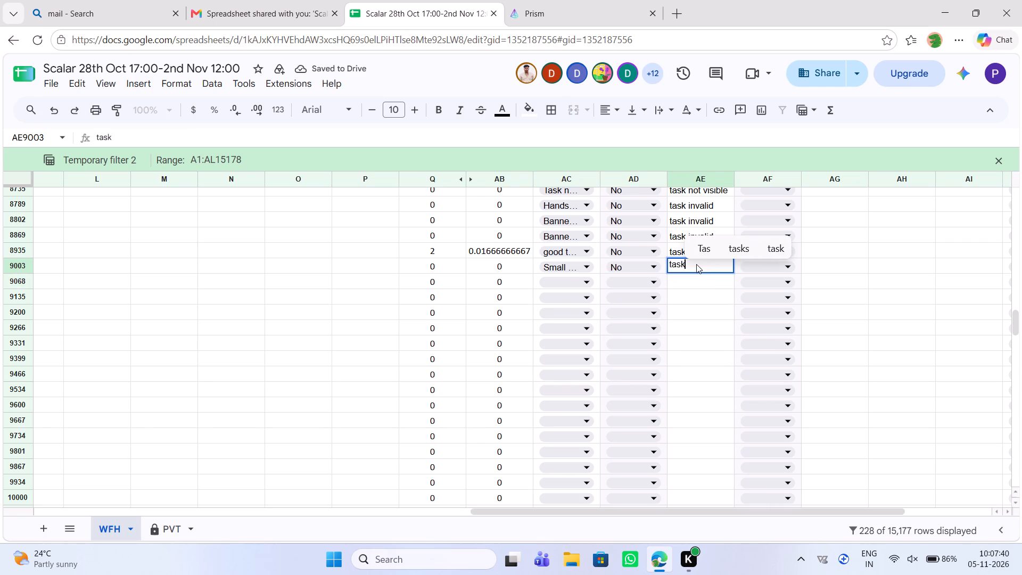
key(space)
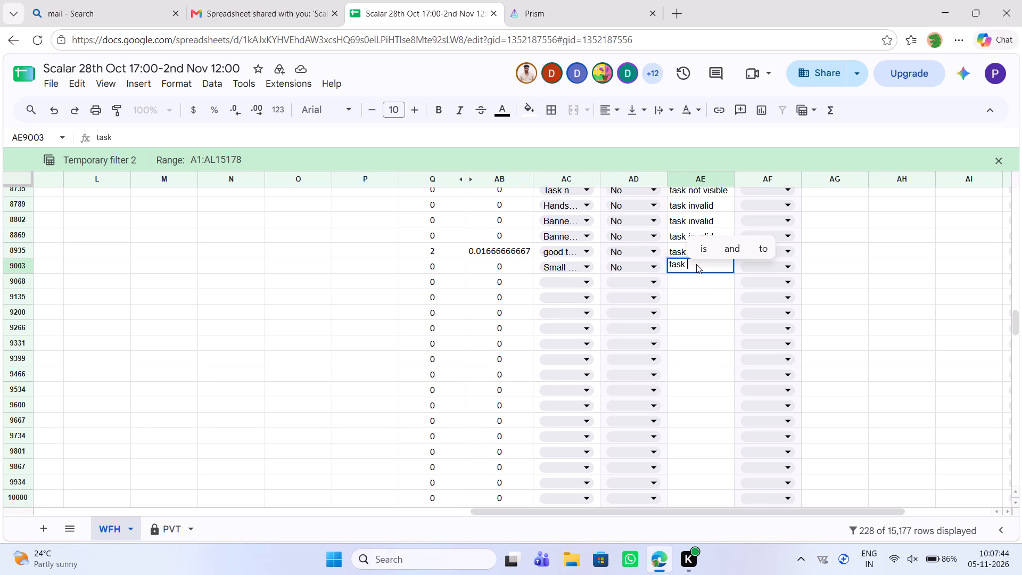
text(invalid)
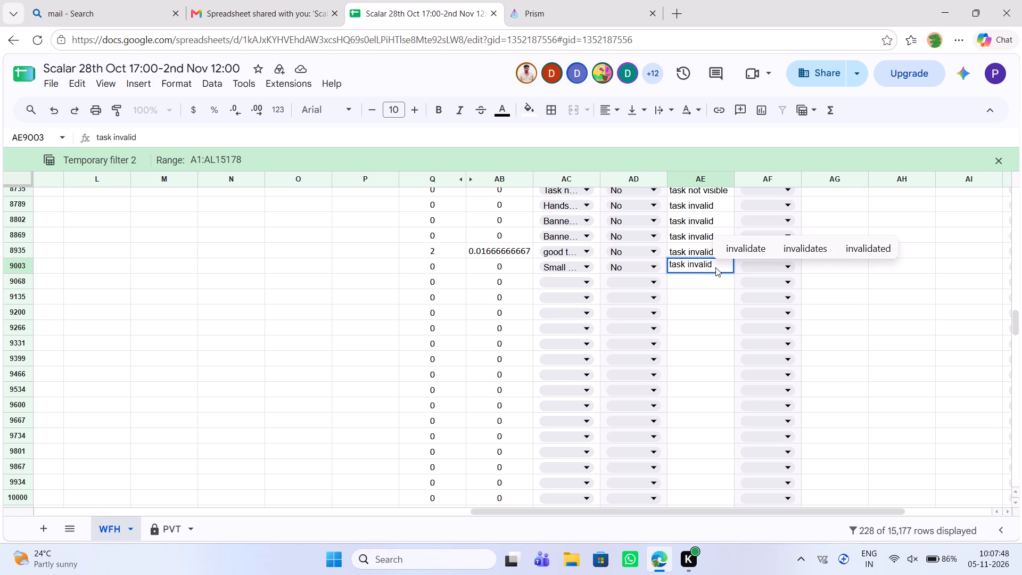
Copy the comment text "task invalid" from column AE of row 9003 and leave the cell.
drag(715, 267, 683, 267)
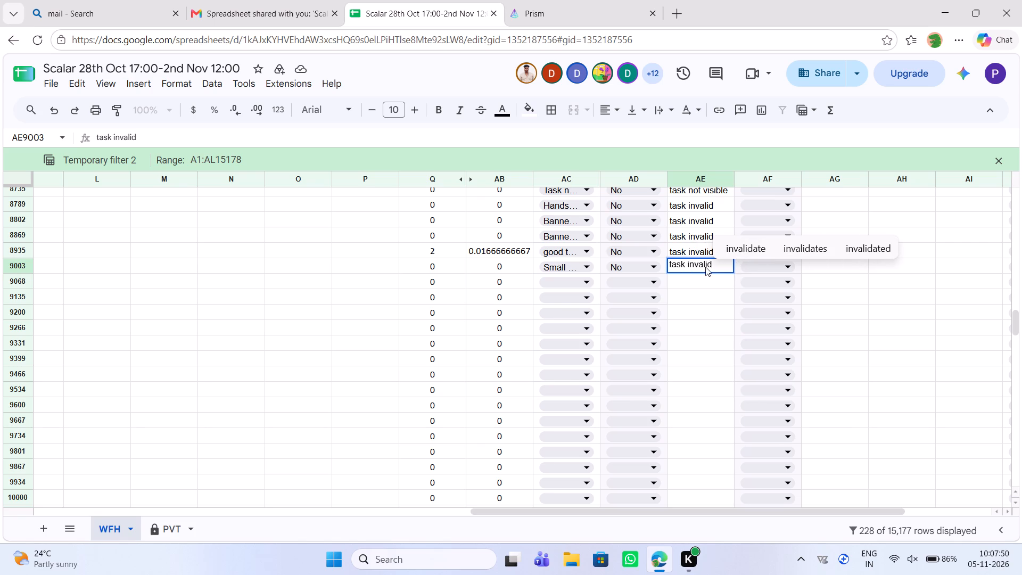
double_click(713, 267)
drag(713, 267, 659, 257)
double_click(717, 261)
drag(717, 261, 704, 261)
drag(704, 261, 705, 284)
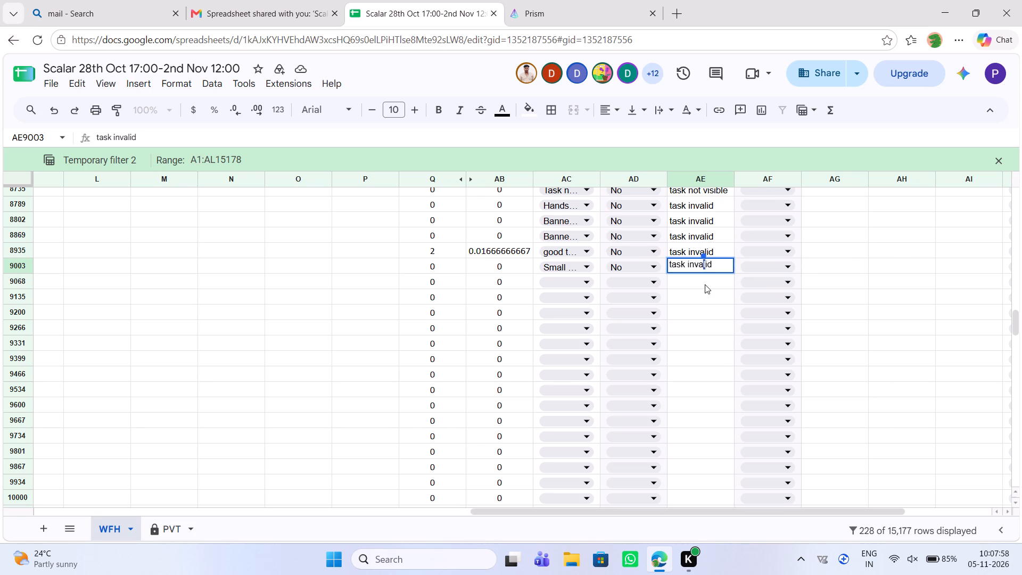
click(705, 284)
click(714, 261)
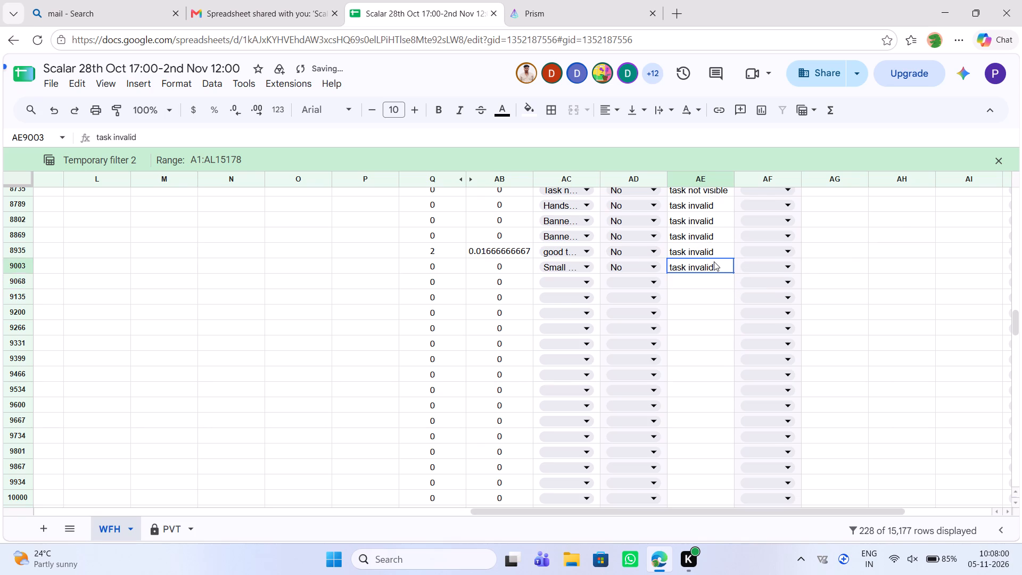
drag(715, 267, 650, 271)
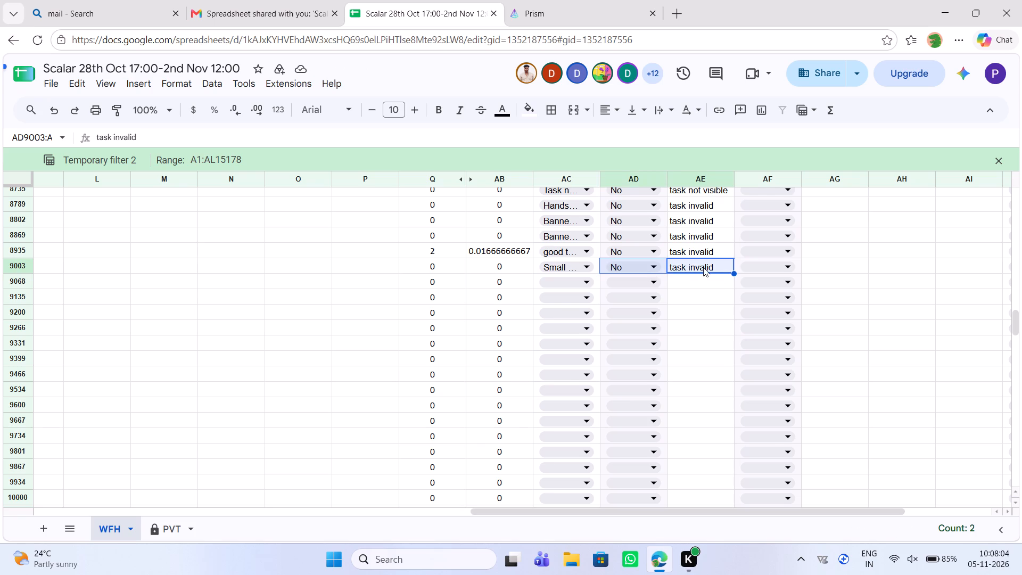
click(709, 267)
double_click(710, 267)
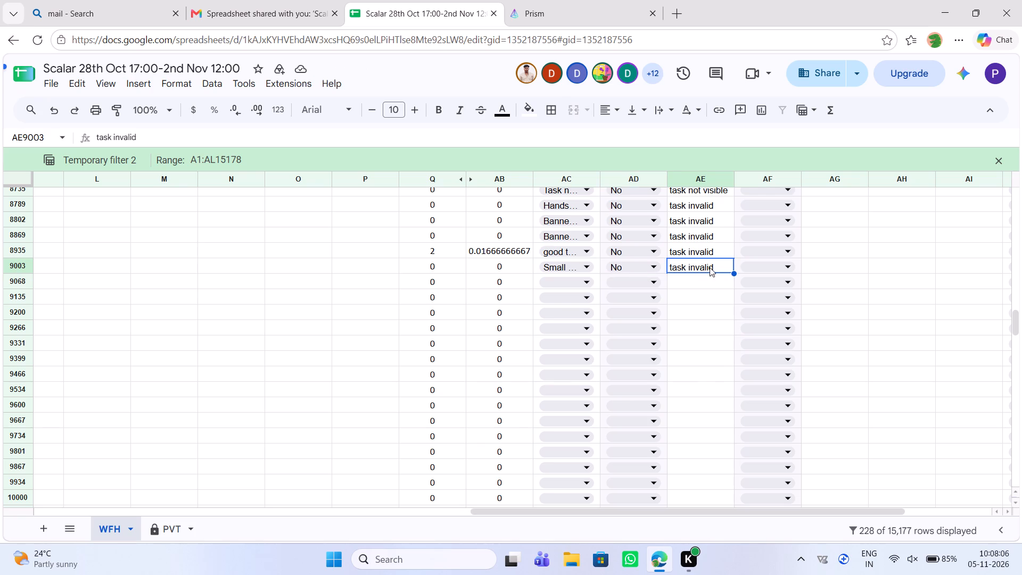
double_click(713, 267)
click(713, 267)
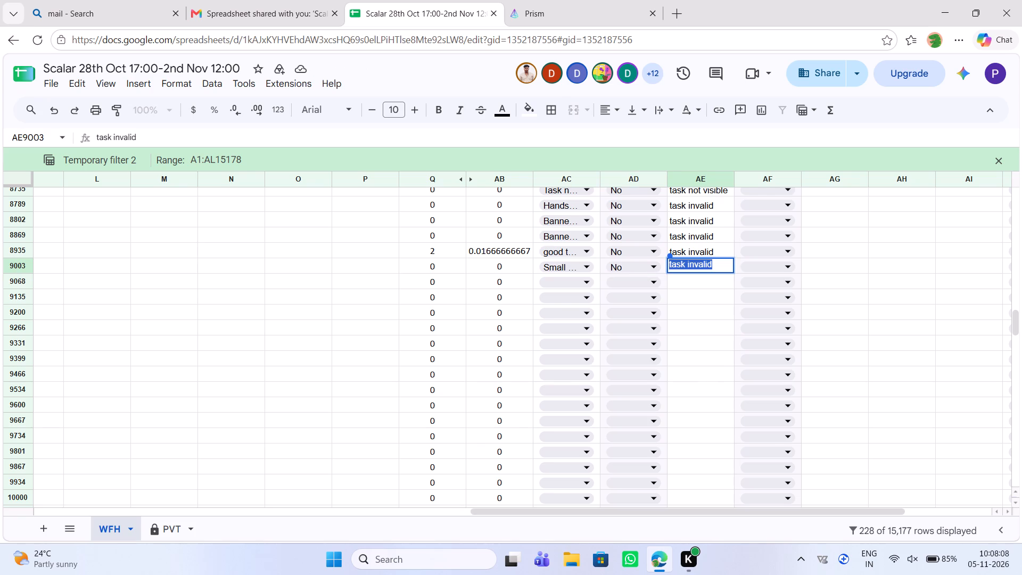
key(ctrl+c)
click(430, 305)
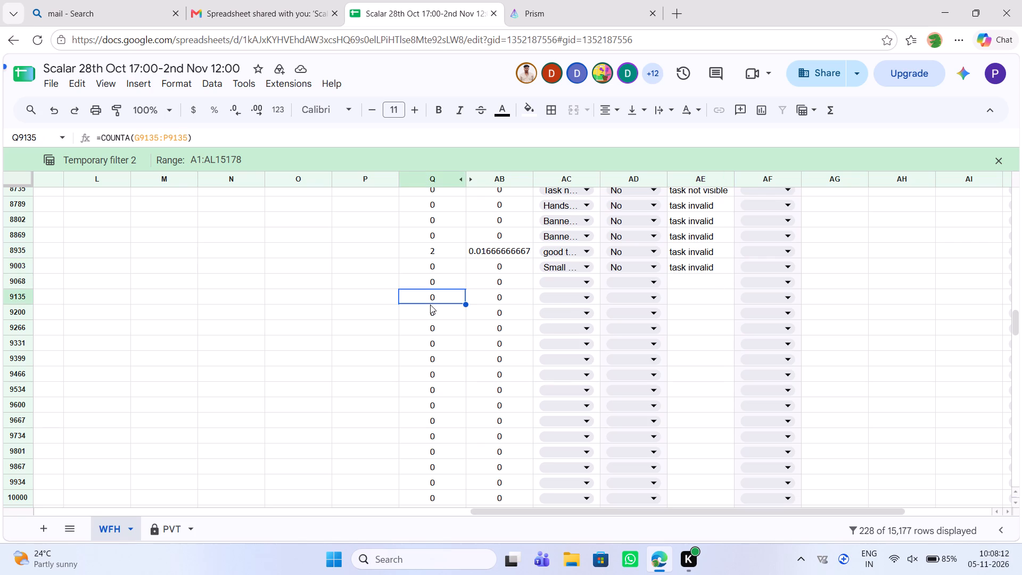
Return to the rejected row 9003 video in Prism, check its remaining footage and close its tab.
click(421, 340)
scroll(421, 340, right, 2)
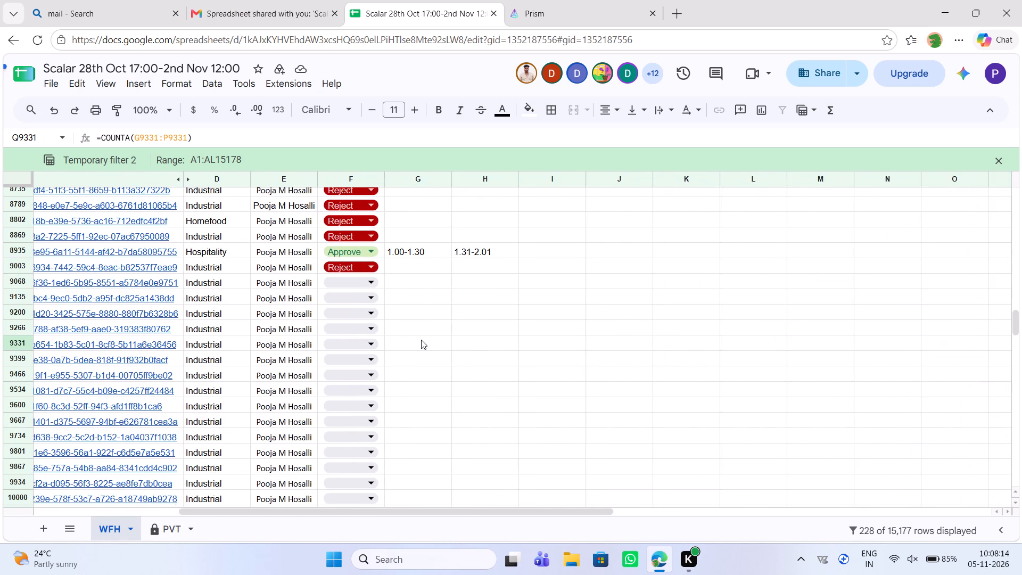
scroll(421, 340, right, 2)
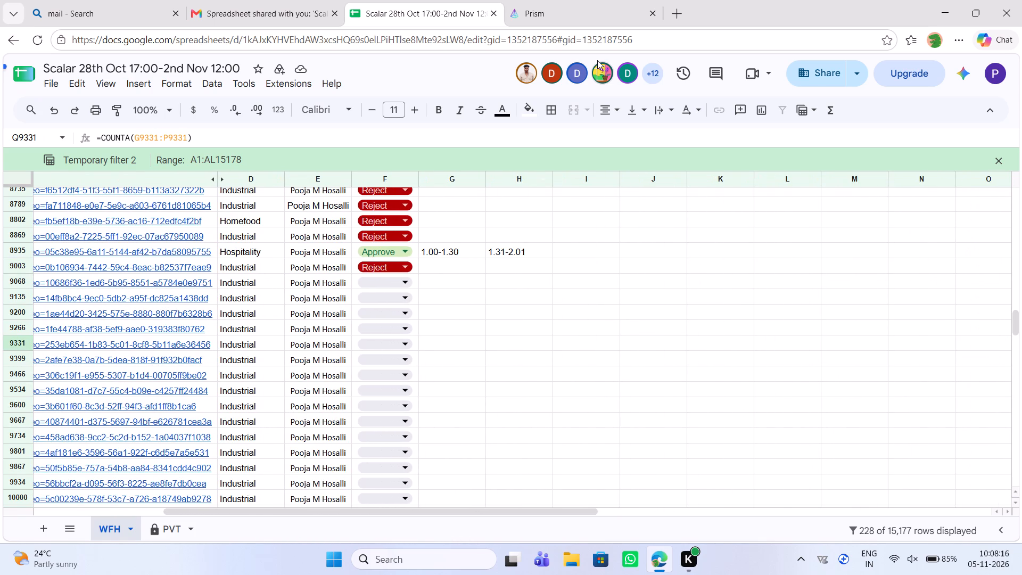
click(544, 15)
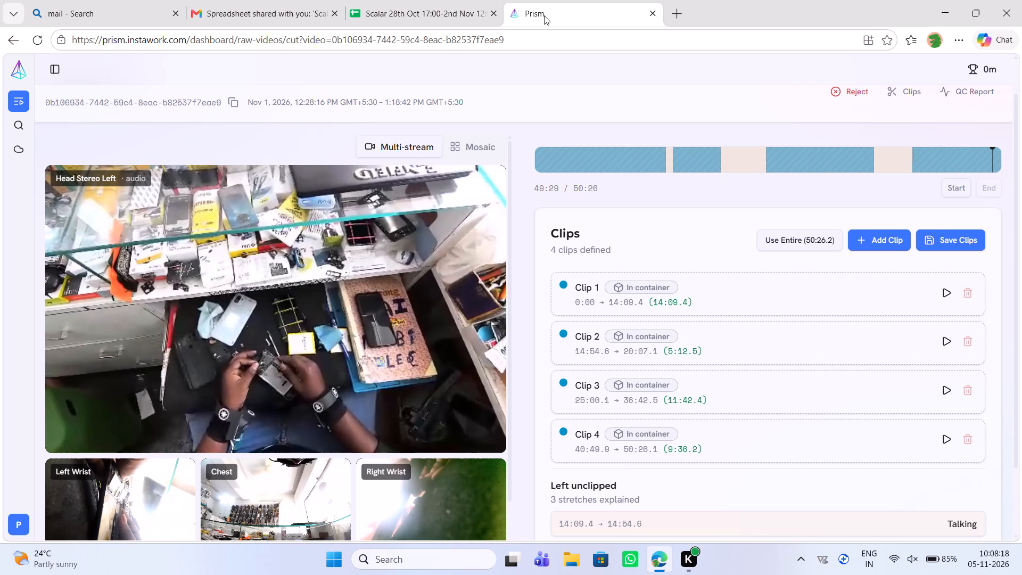
click(456, 220)
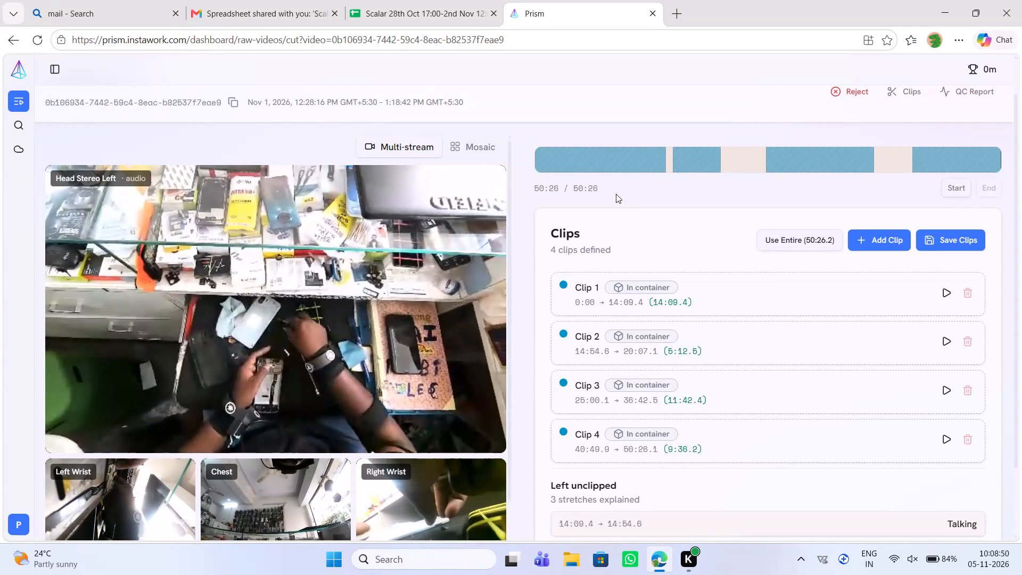
click(657, 13)
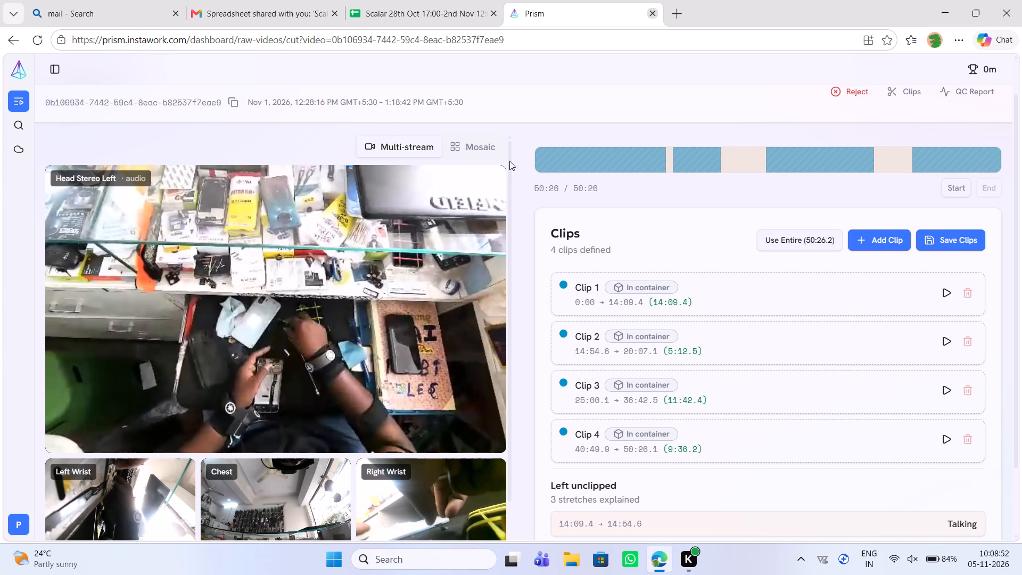
Open the video link in row 9068 of the WFH sheet, the next one with an empty status.
click(157, 532)
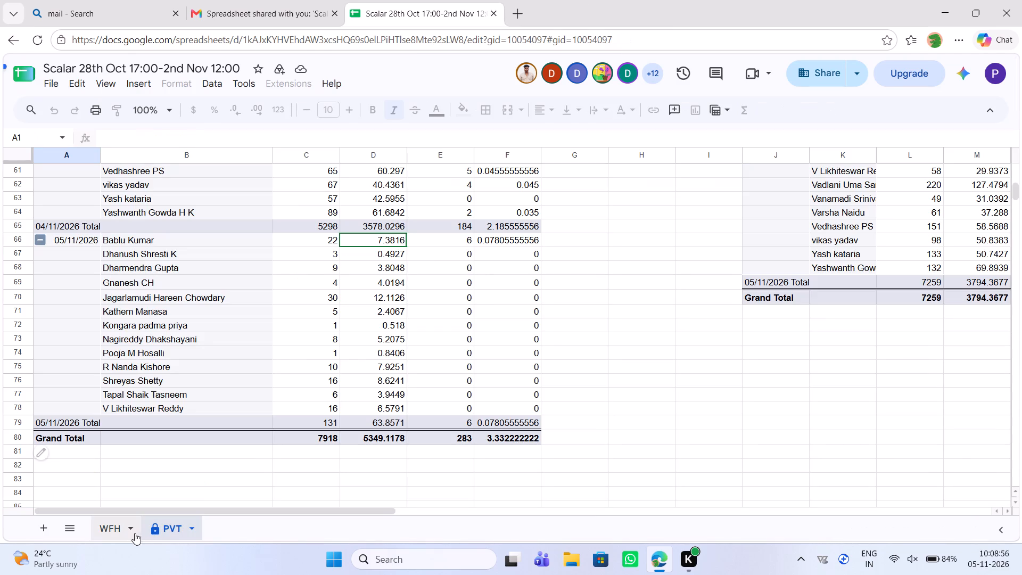
click(114, 532)
scroll(218, 406, left, 1)
click(169, 284)
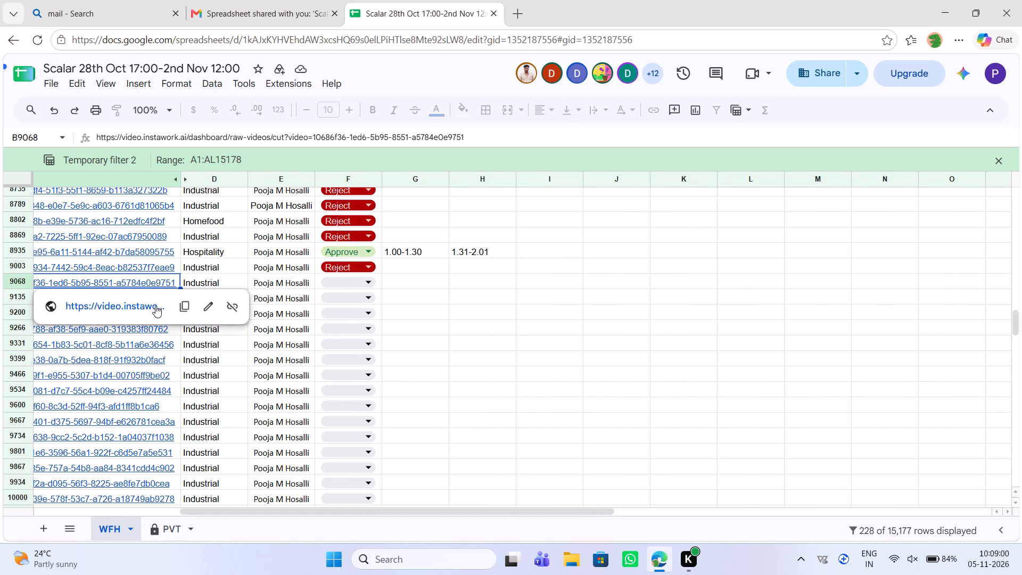
click(152, 306)
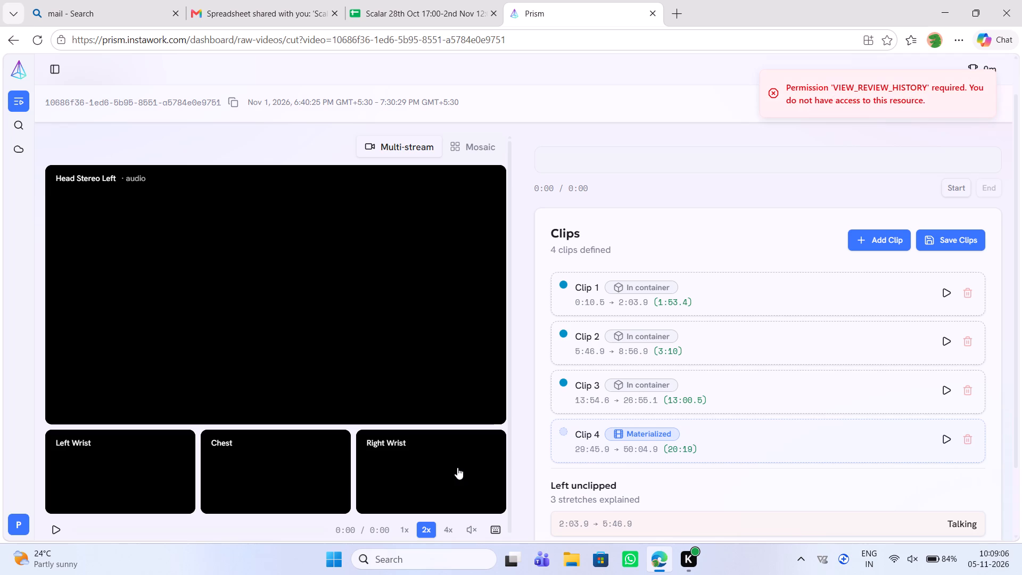
Play the row 9068 video in Prism and spot-check its footage at about 24:27 and 35:38.
scroll(408, 417, down, 2)
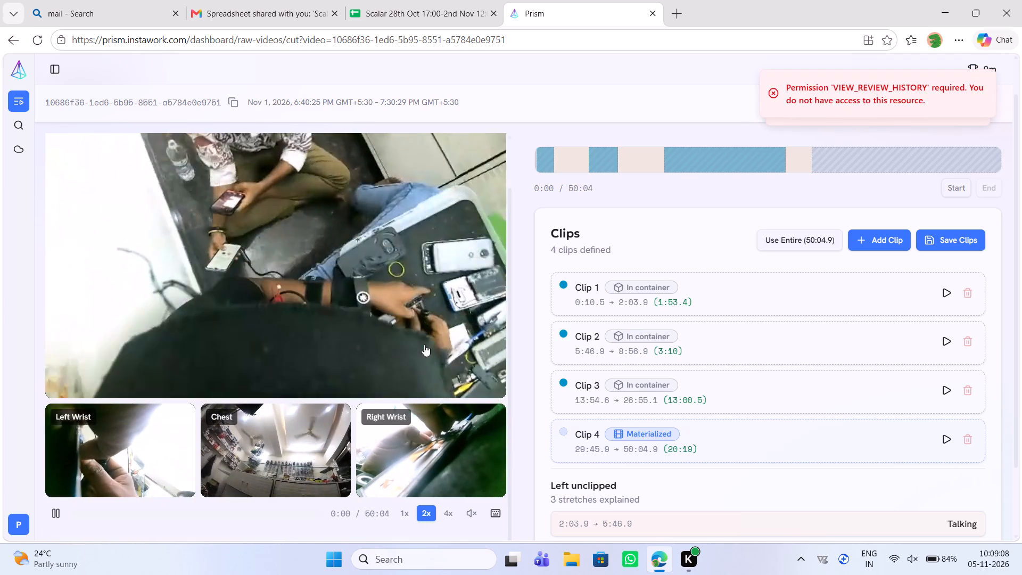
click(425, 330)
click(425, 330)
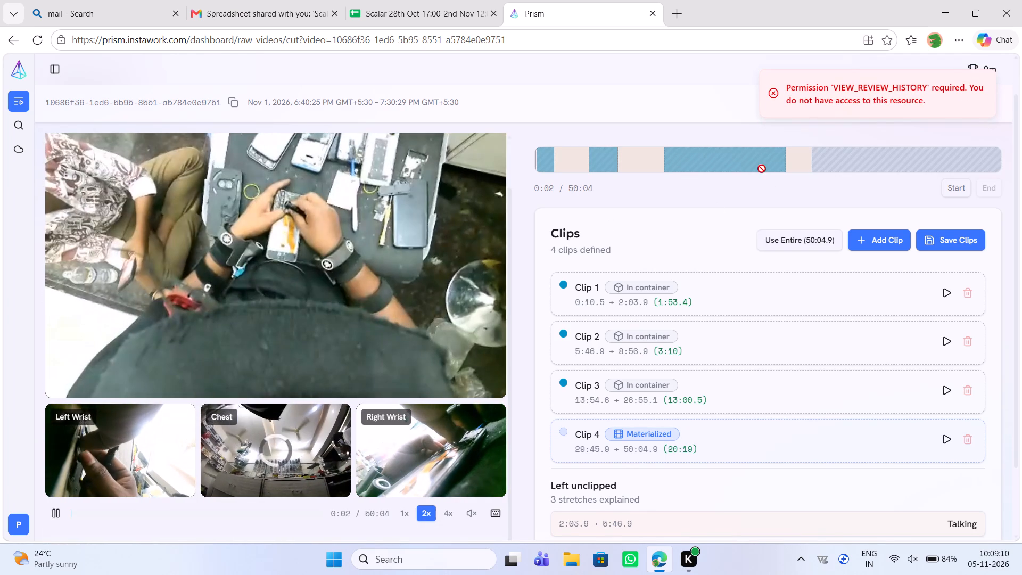
click(763, 163)
click(777, 189)
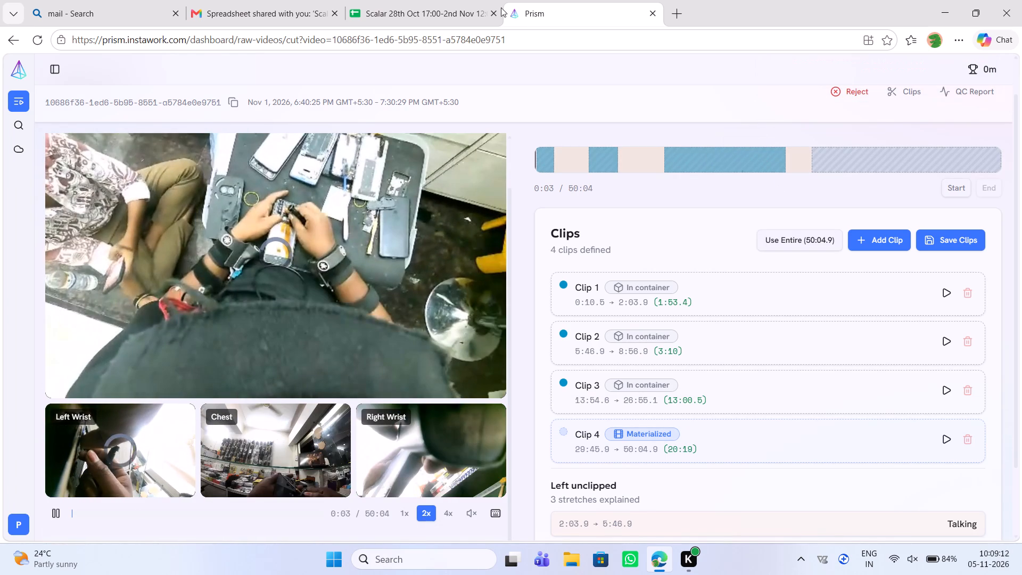
click(440, 11)
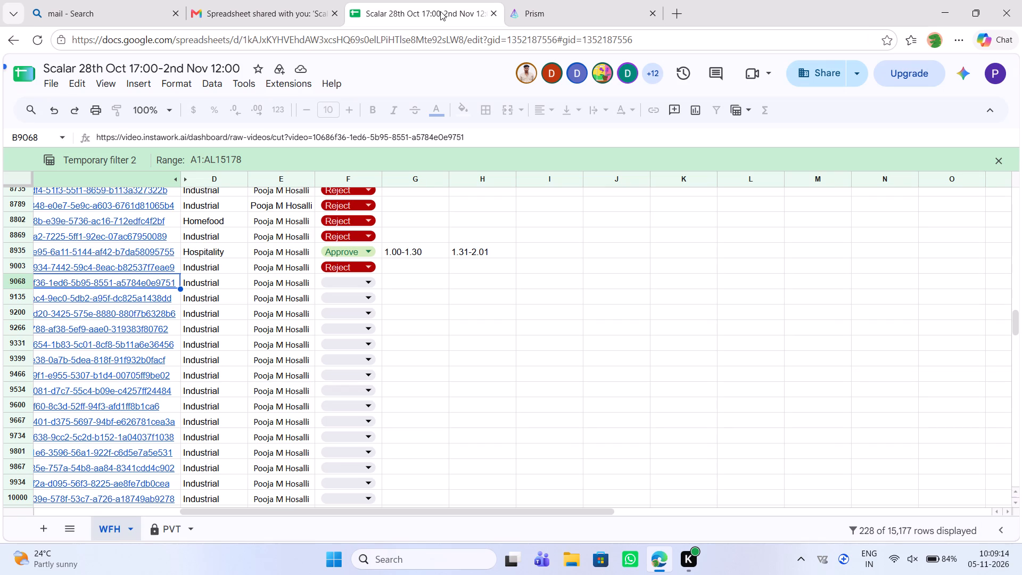
click(566, 19)
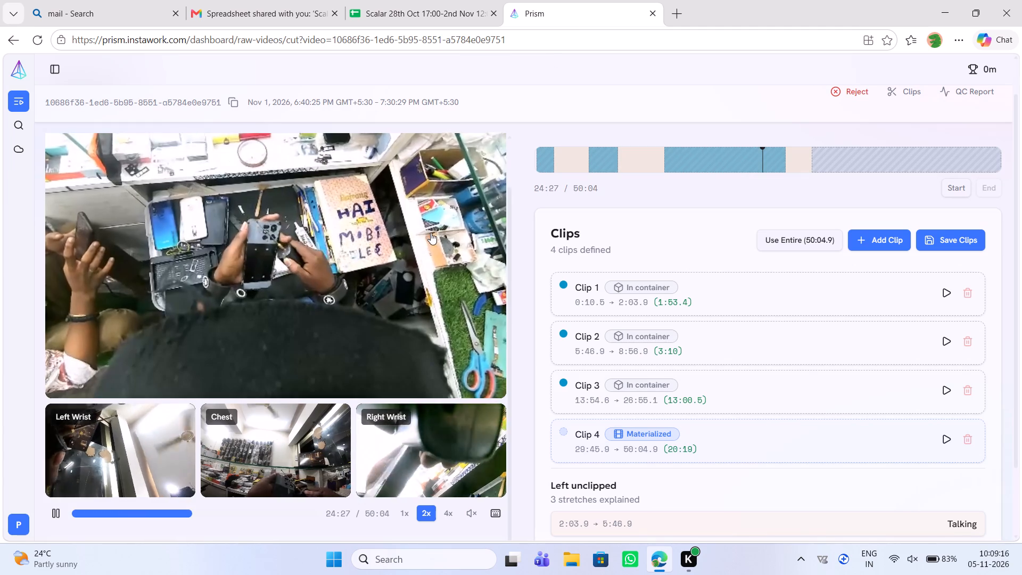
click(867, 154)
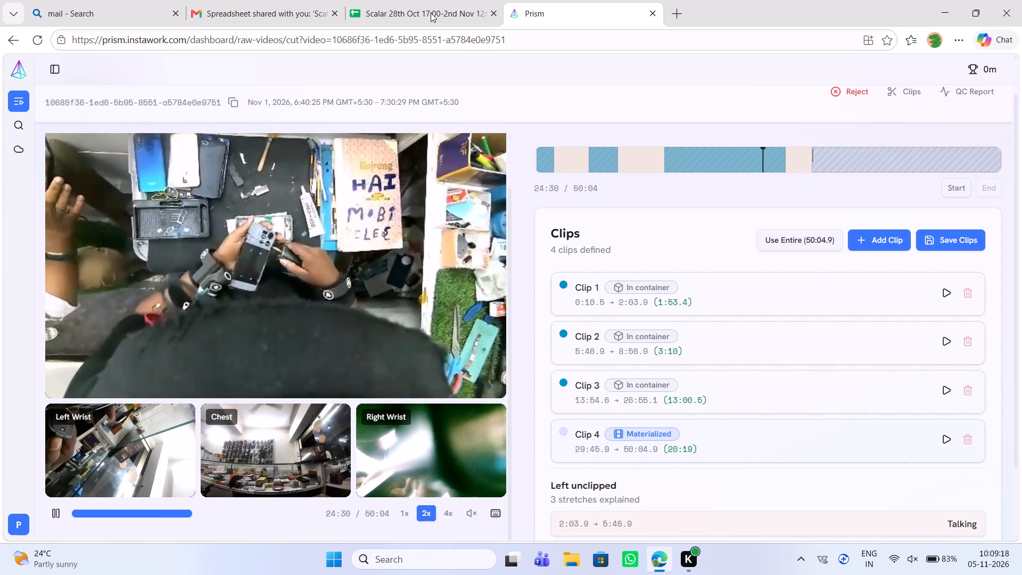
Set the status in column F of row 9068 in the WFH sheet to Reject.
click(424, 13)
click(362, 285)
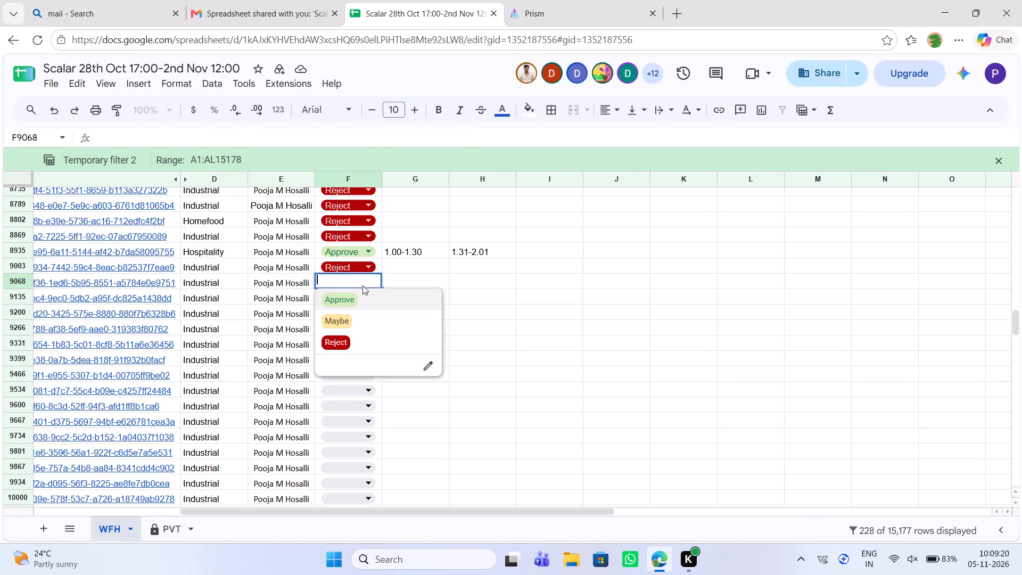
click(380, 343)
Set row 9068's reason in column AC to Small Object Manipulation and its column AD value to No.
scroll(509, 329, left, 4)
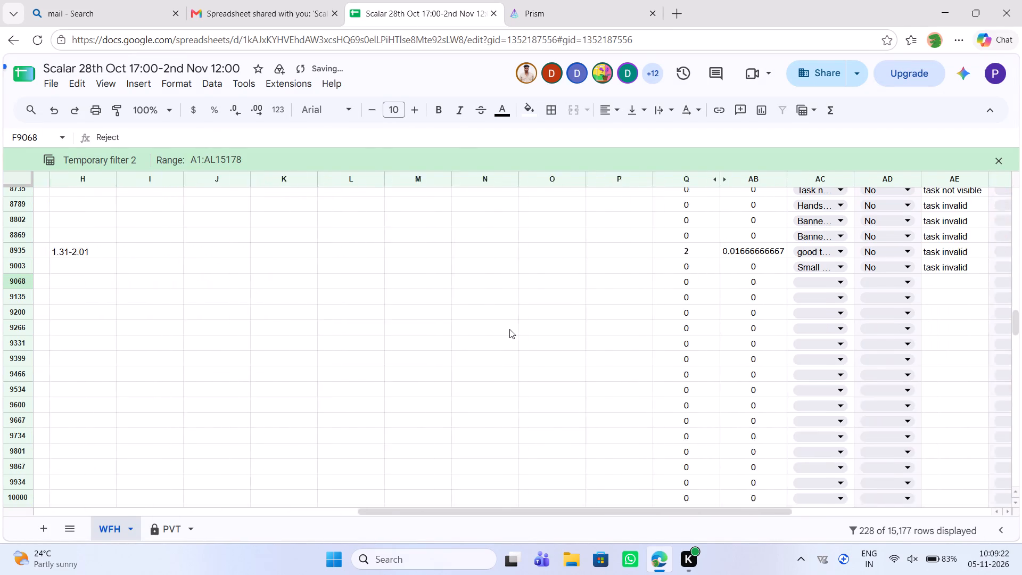
click(724, 286)
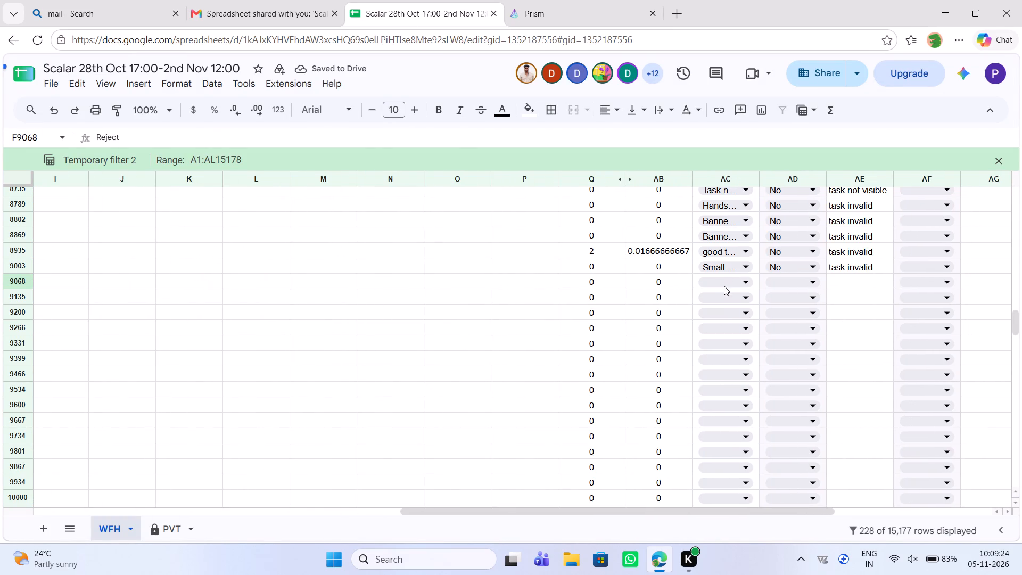
click(740, 419)
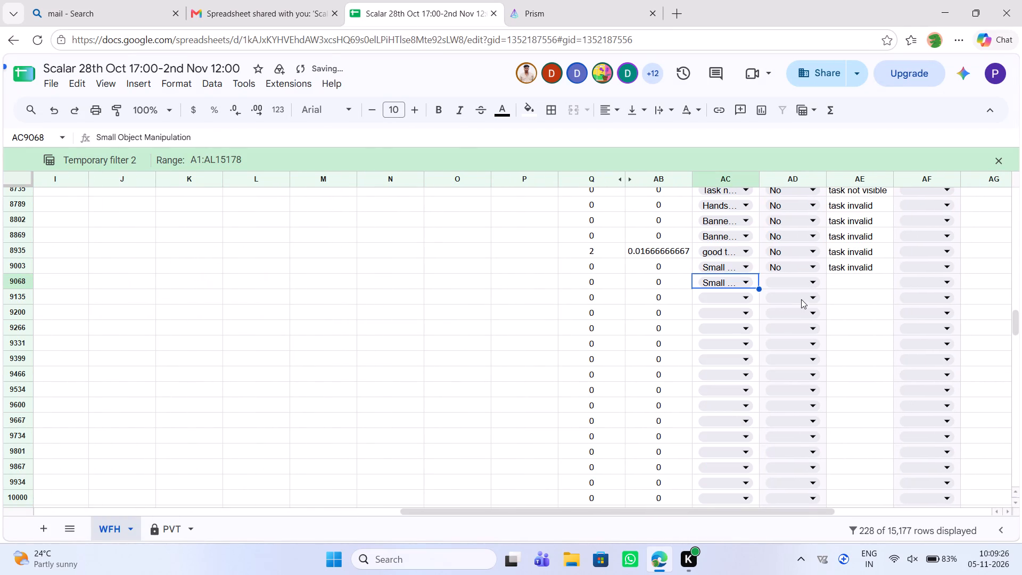
drag(803, 286, 802, 305)
click(802, 305)
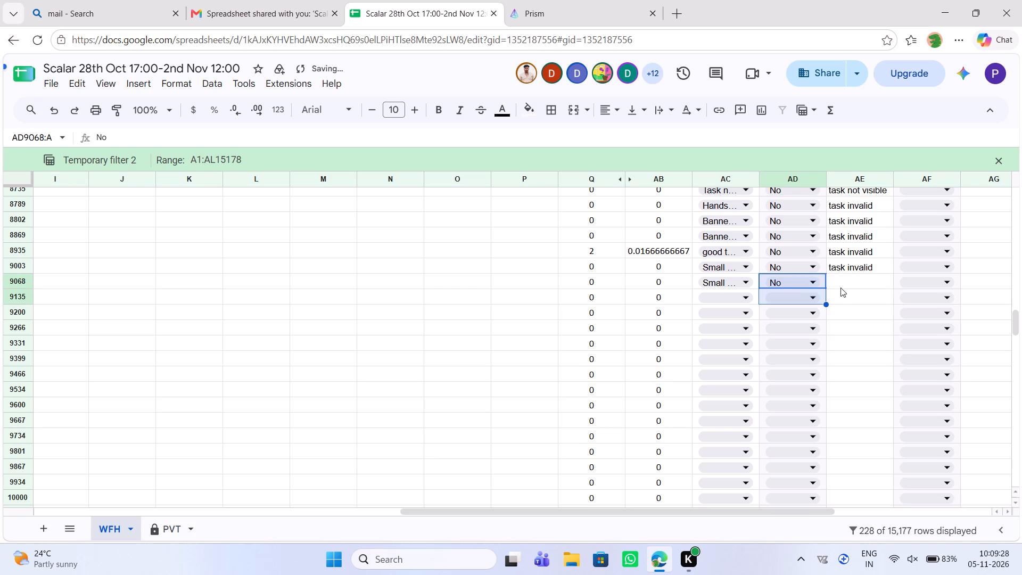
Paste the copied comment "task invalid" into column AE of row 9068.
click(842, 286)
key(ctrl+v)
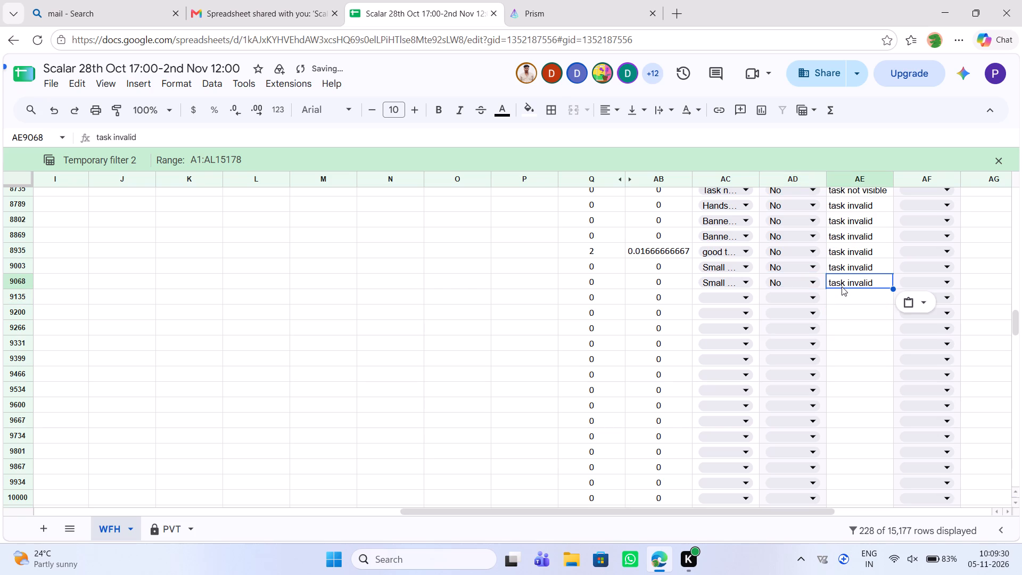
Return to the row 9068 video in Prism, check its footage from about 35:38 to the end and close its tab.
click(596, 18)
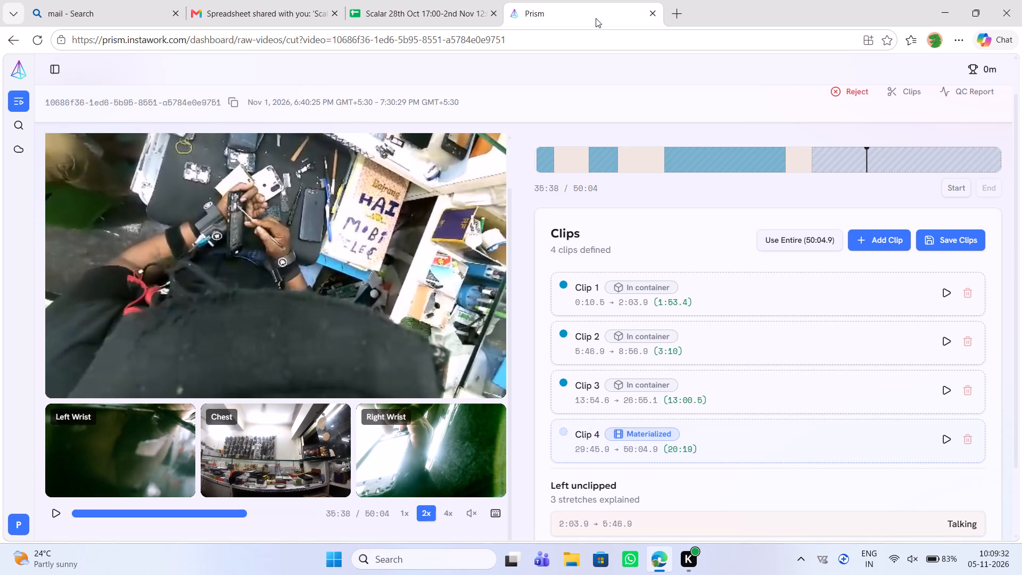
click(523, 152)
click(474, 174)
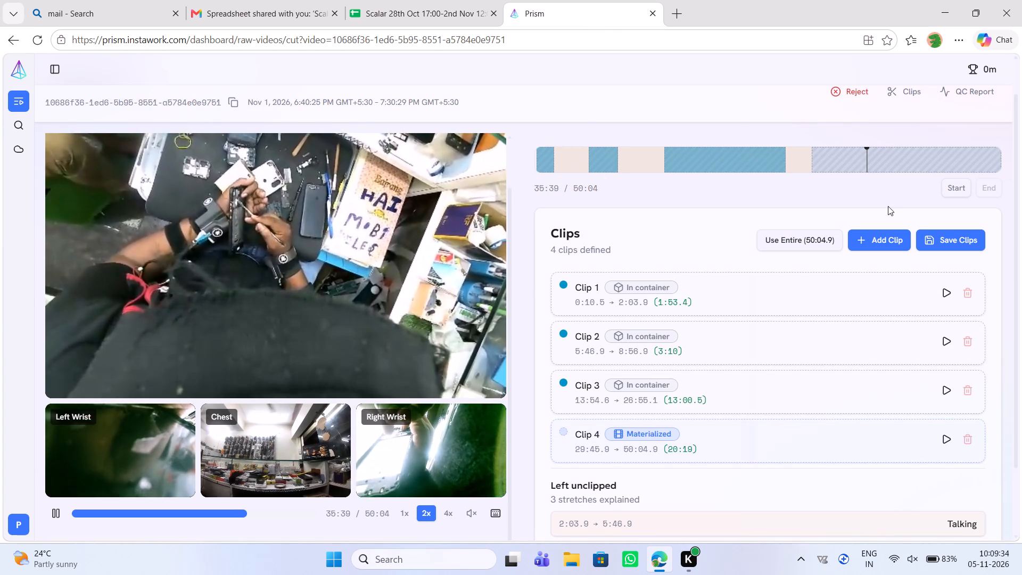
click(910, 168)
click(927, 190)
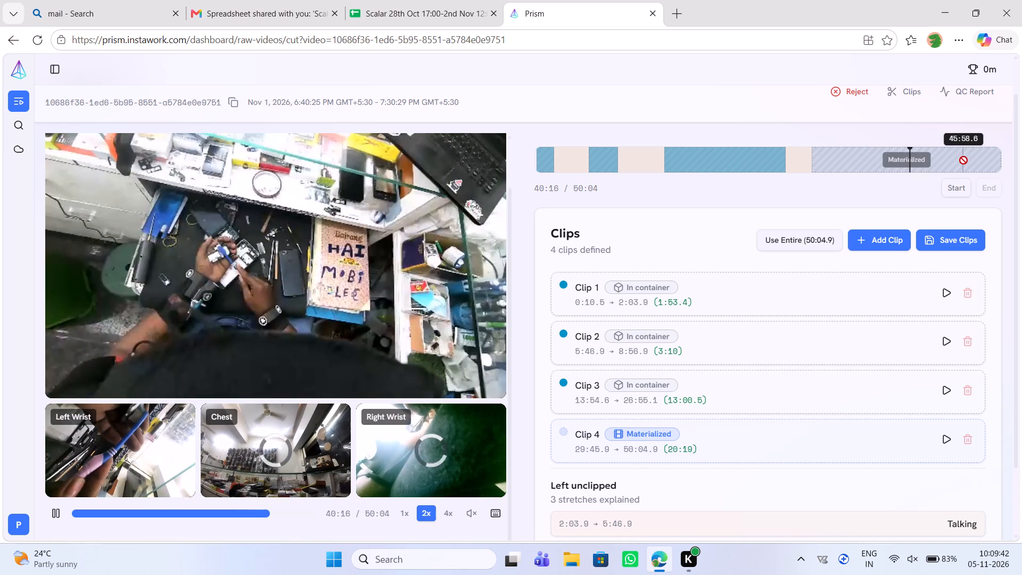
click(963, 160)
click(918, 191)
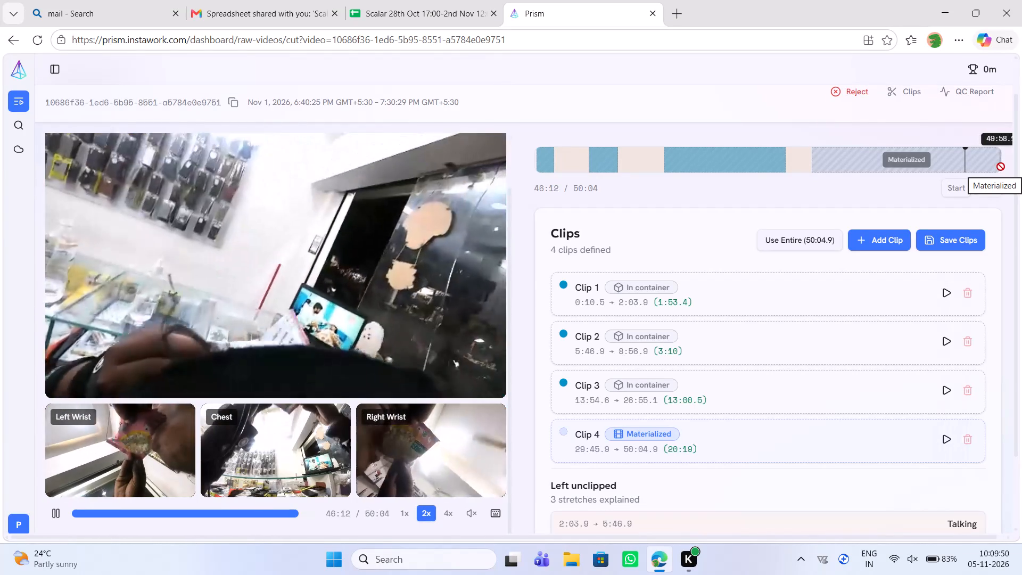
click(1001, 167)
click(756, 113)
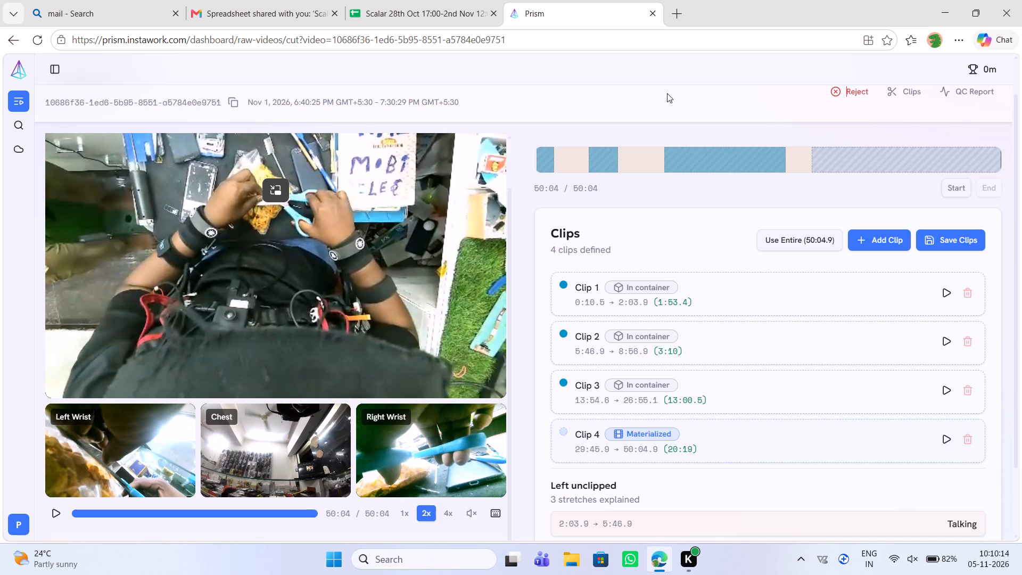
click(653, 11)
Open the video link in row 9135 of the WFH sheet, the next one with an empty status.
scroll(299, 367, right, 4)
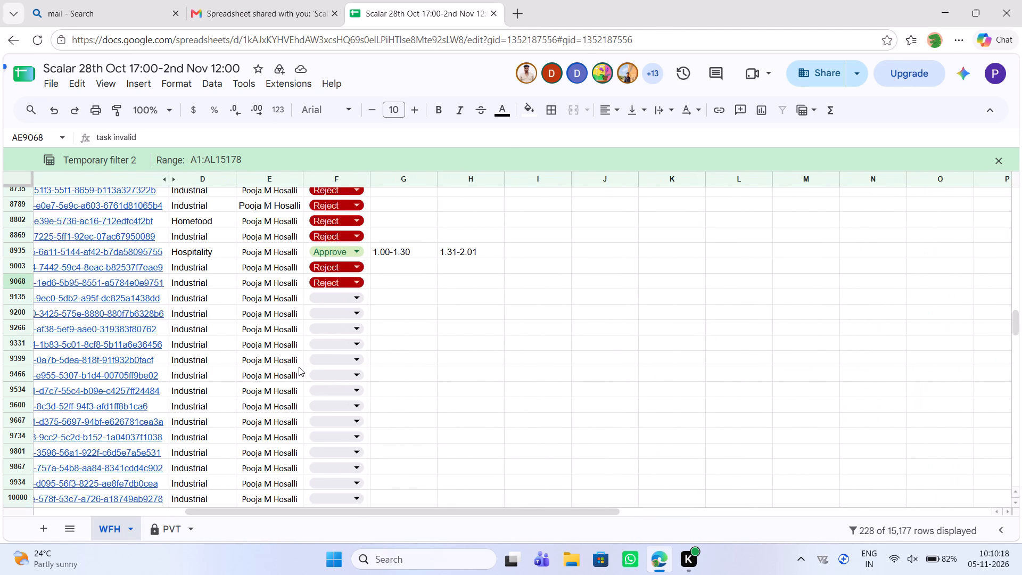
click(71, 298)
click(95, 318)
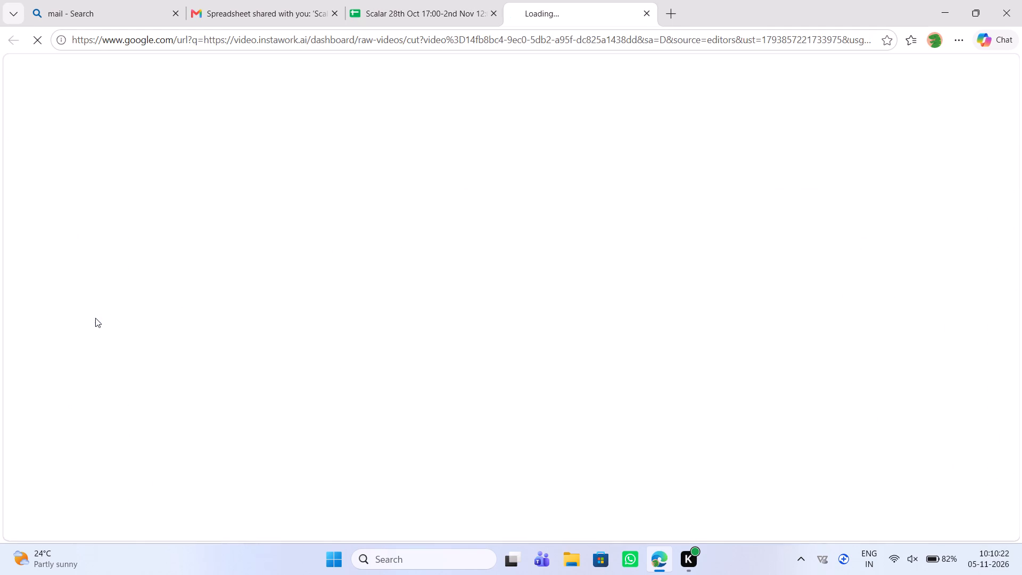
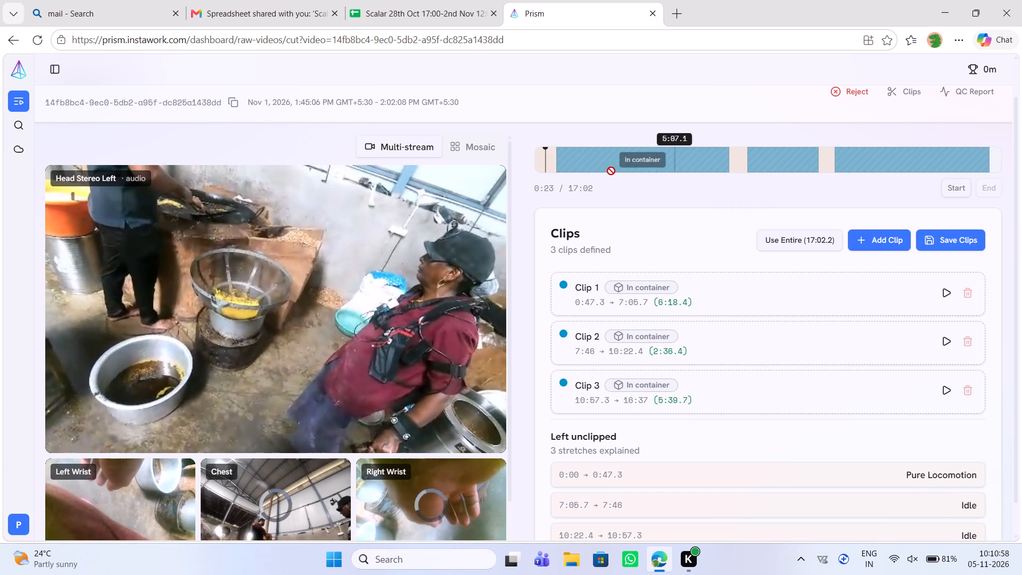
Move the row 9135 video's playback to the start of Clip 1 to check its footage.
click(557, 171)
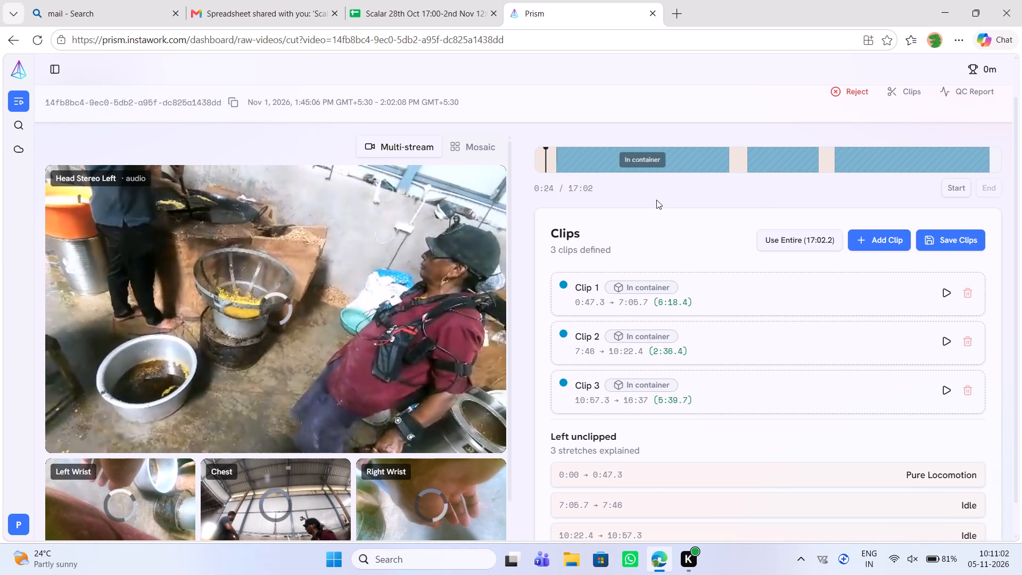
scroll(382, 324, down, 1)
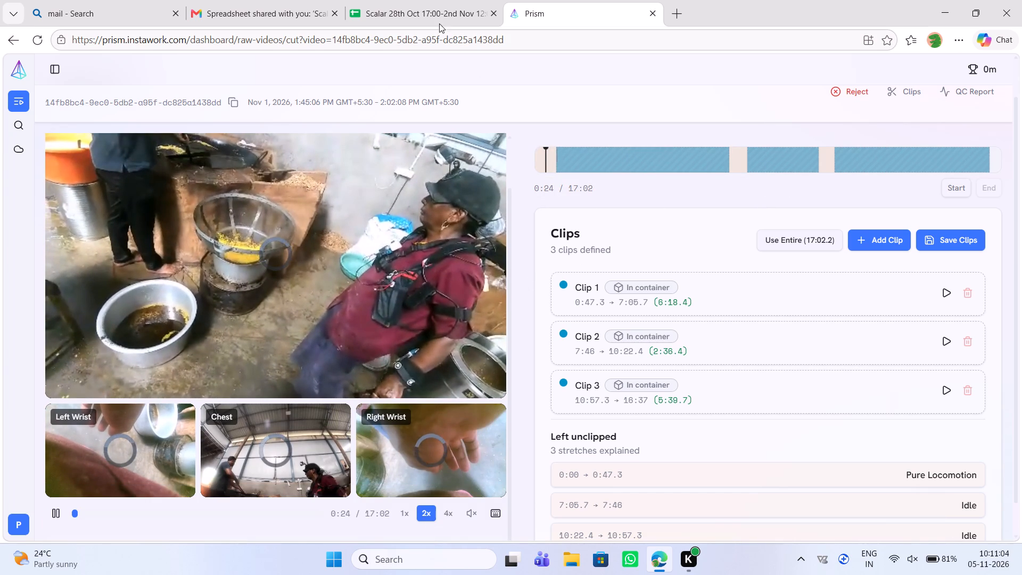
Look over the statuses, time ranges, reasons and comments of the already reviewed rows in the Scalar spreadsheet's WFH sheet.
click(439, 20)
scroll(597, 314, left, 8)
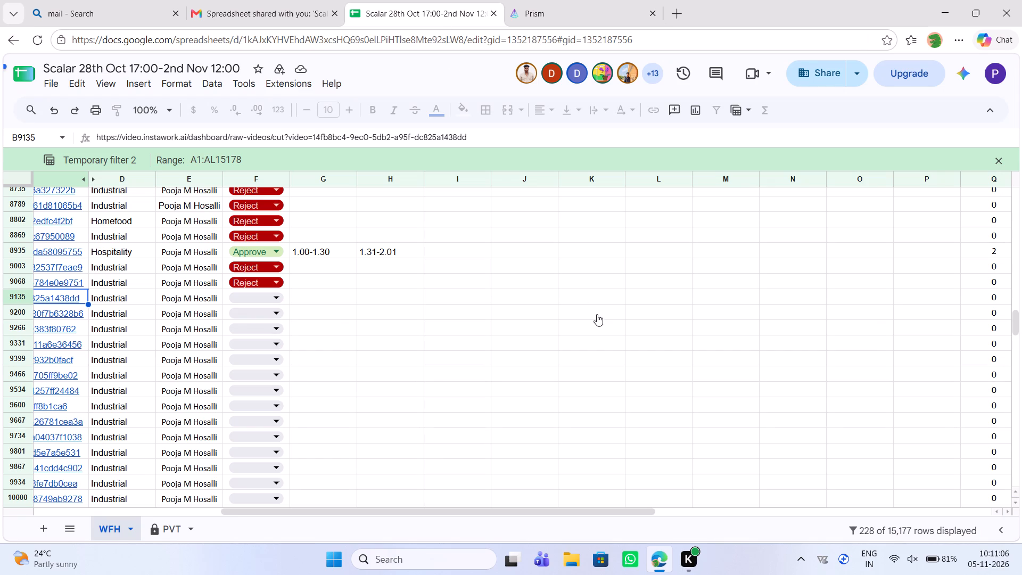
scroll(597, 314, left, 3)
scroll(597, 314, up, 4)
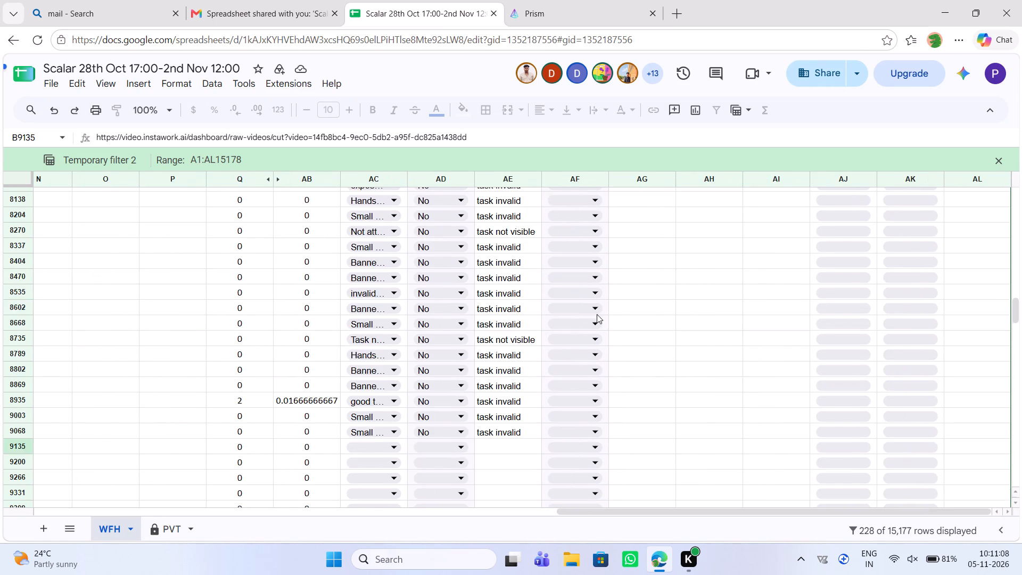
scroll(597, 314, up, 12)
scroll(597, 314, left, 2)
scroll(597, 314, down, 2)
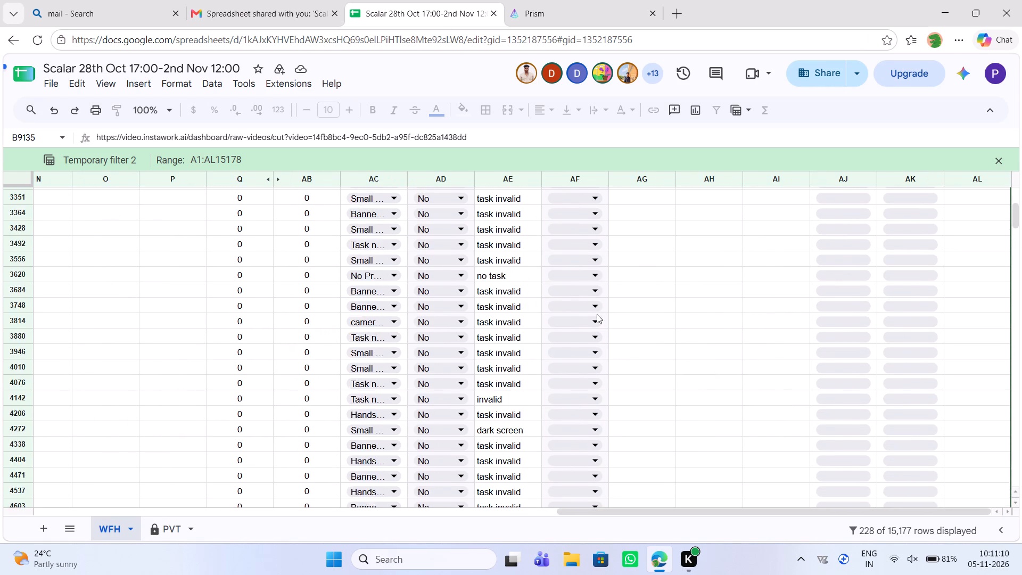
scroll(597, 314, down, 4)
scroll(597, 314, up, 3)
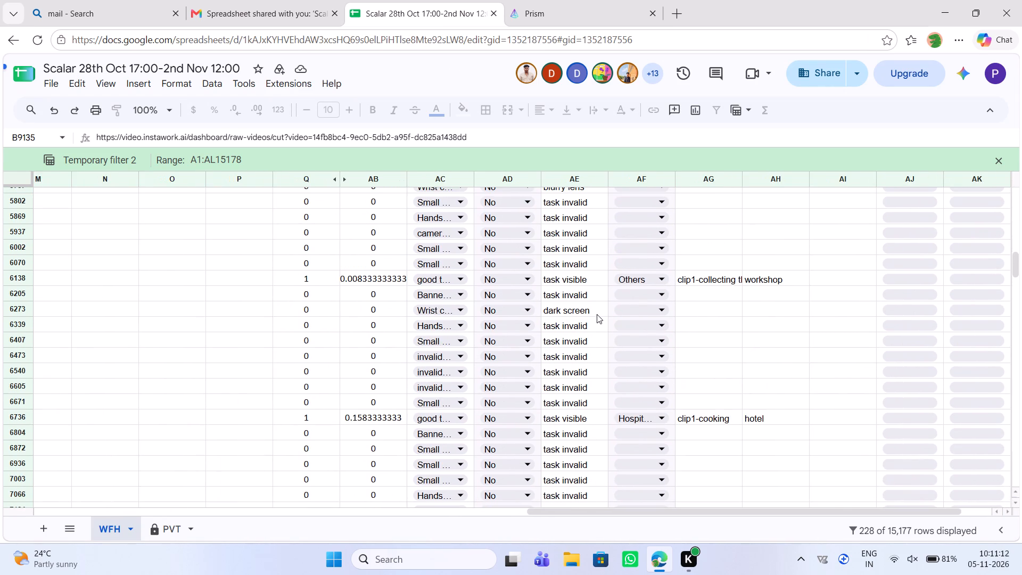
scroll(597, 314, down, 3)
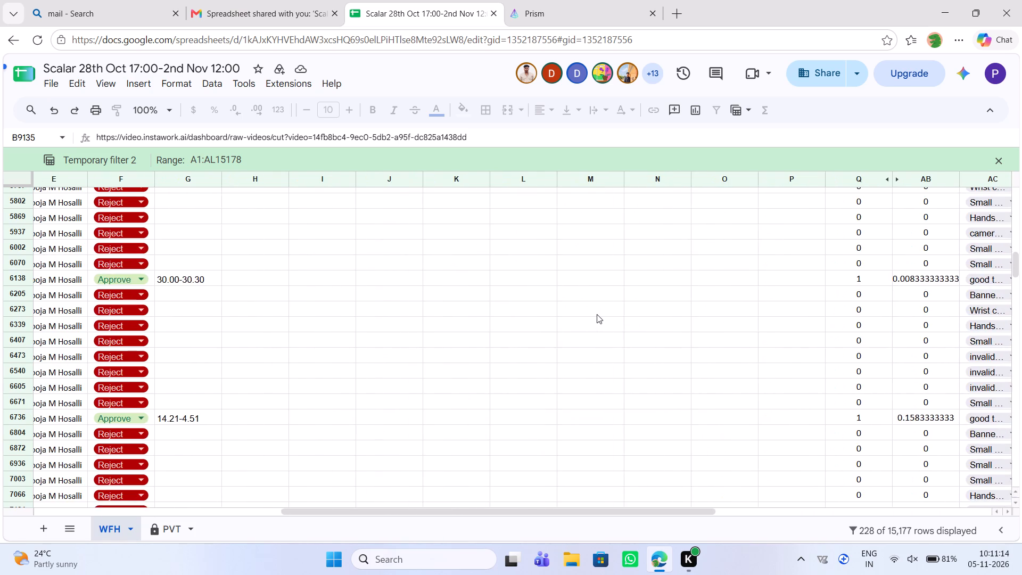
scroll(597, 314, down, 3)
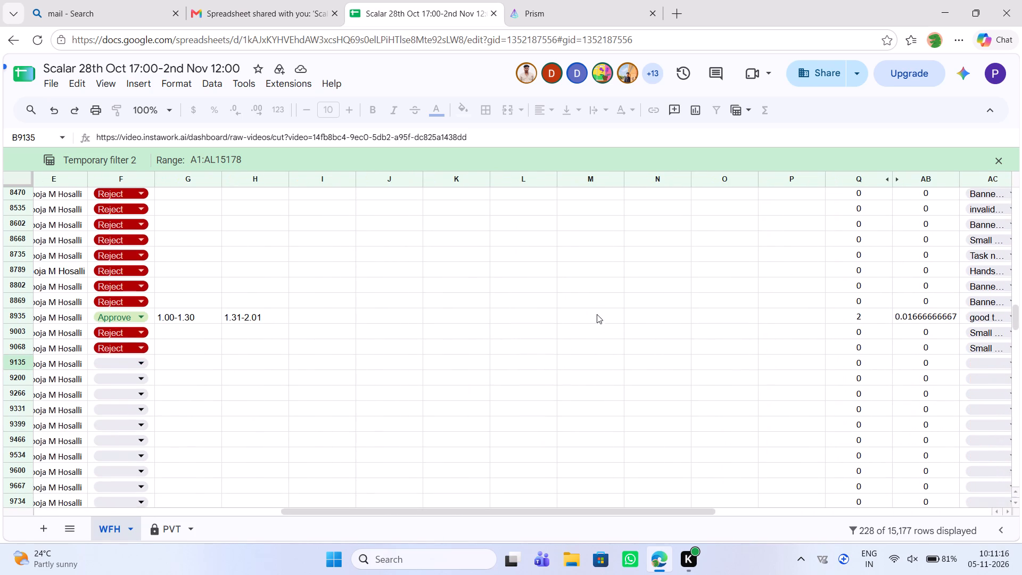
scroll(597, 314, down, 1)
scroll(597, 314, left, 3)
scroll(597, 314, right, 1)
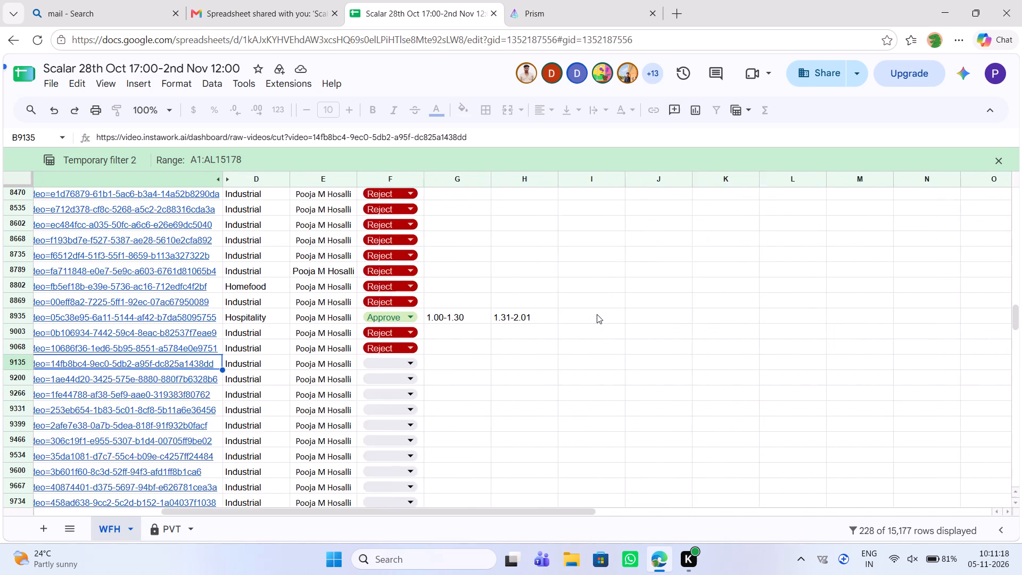
scroll(597, 314, right, 1)
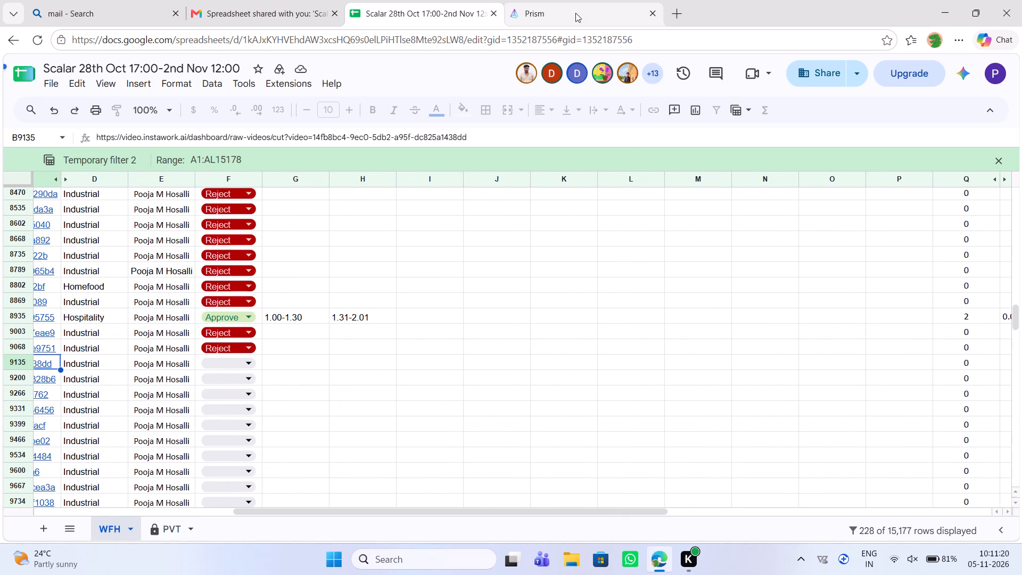
Return to the row 9135 video in Prism and check Clip 1's footage, skipping ahead to about 5:17 and 6:25.
click(575, 13)
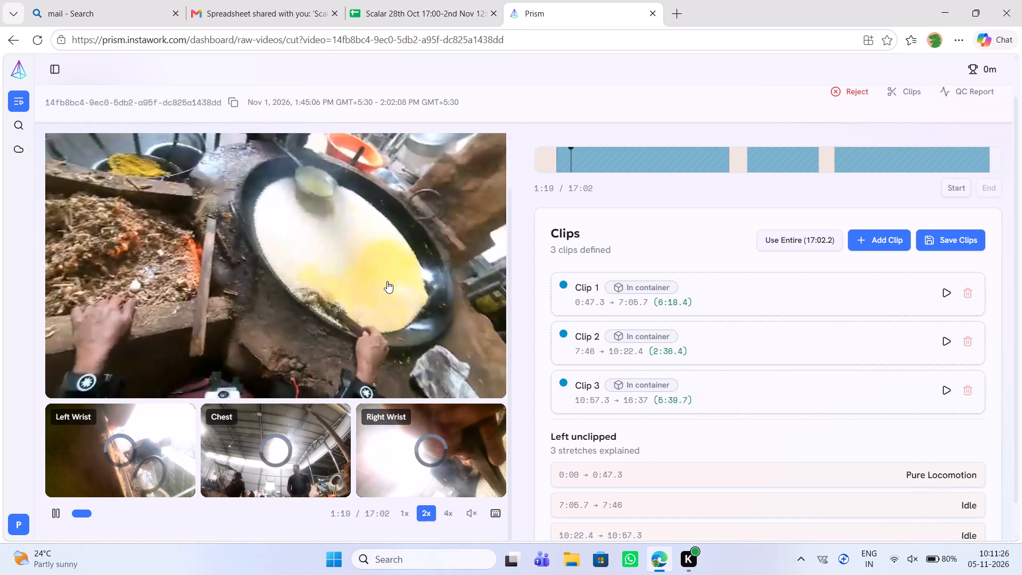
scroll(374, 315, down, 1)
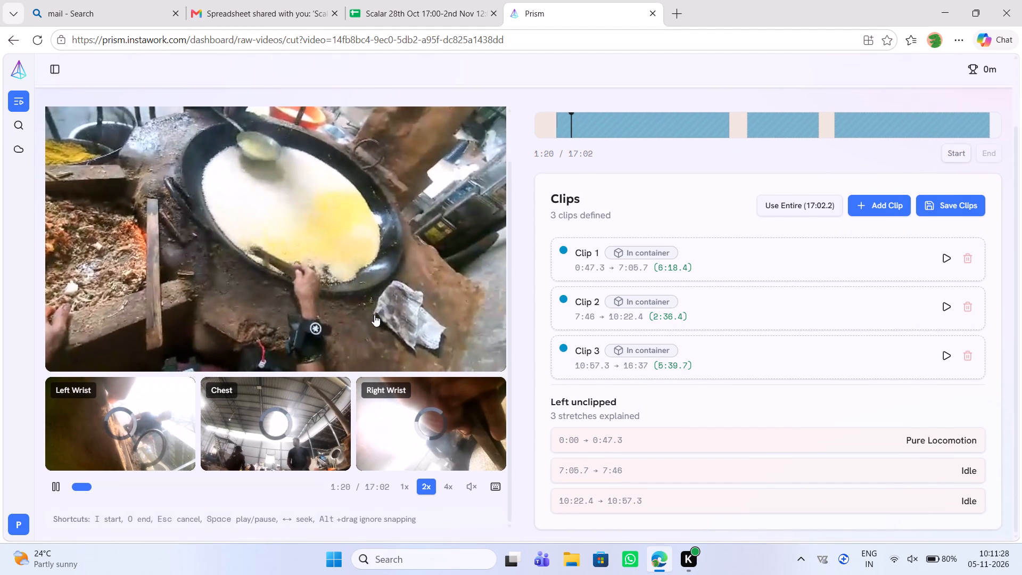
click(630, 130)
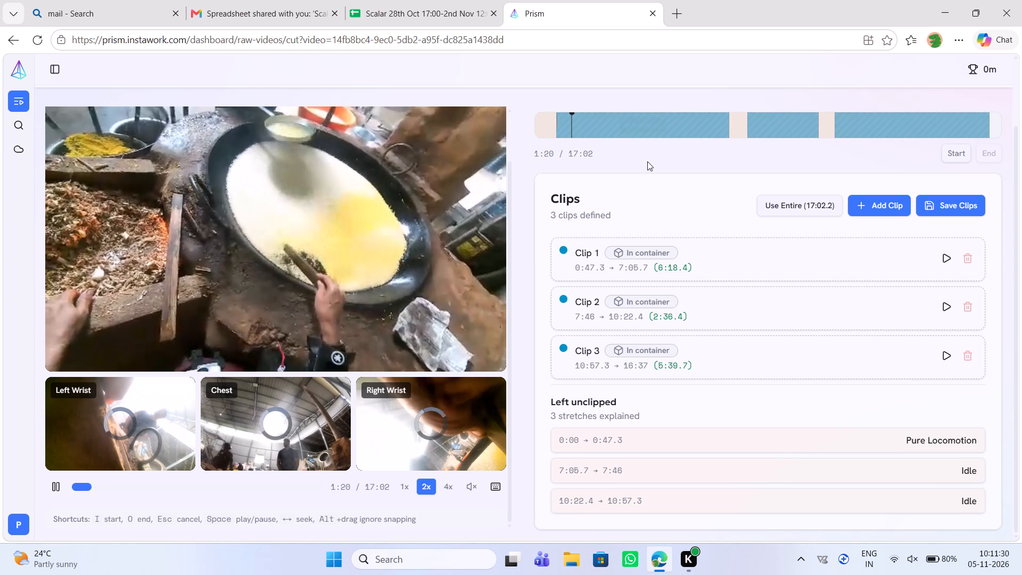
click(647, 161)
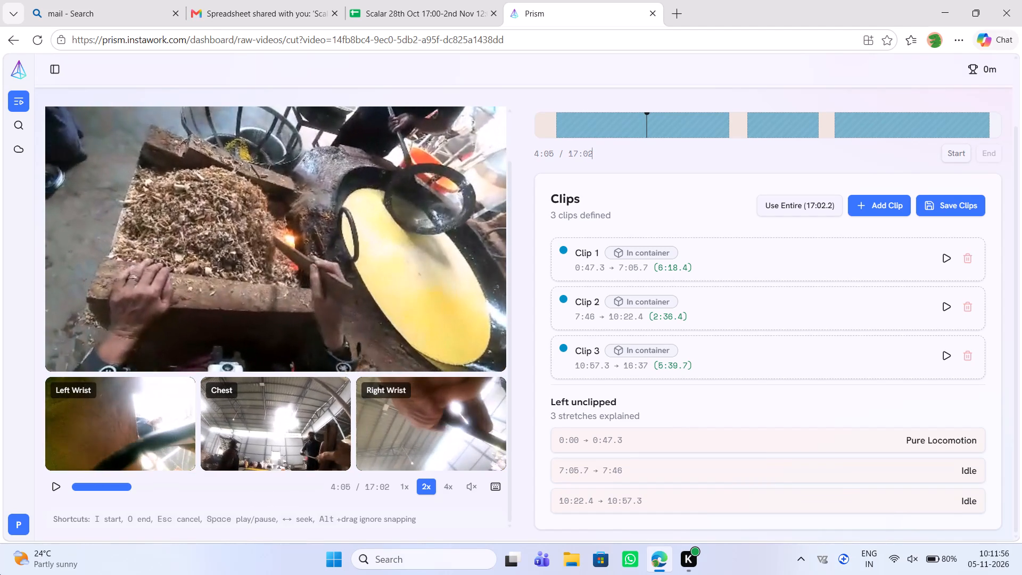
click(55, 487)
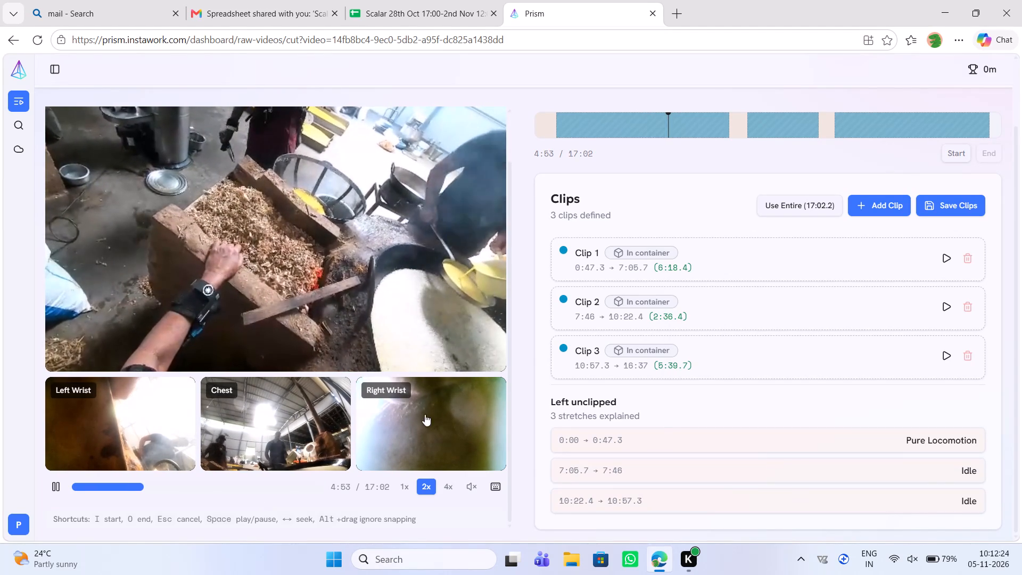
click(679, 128)
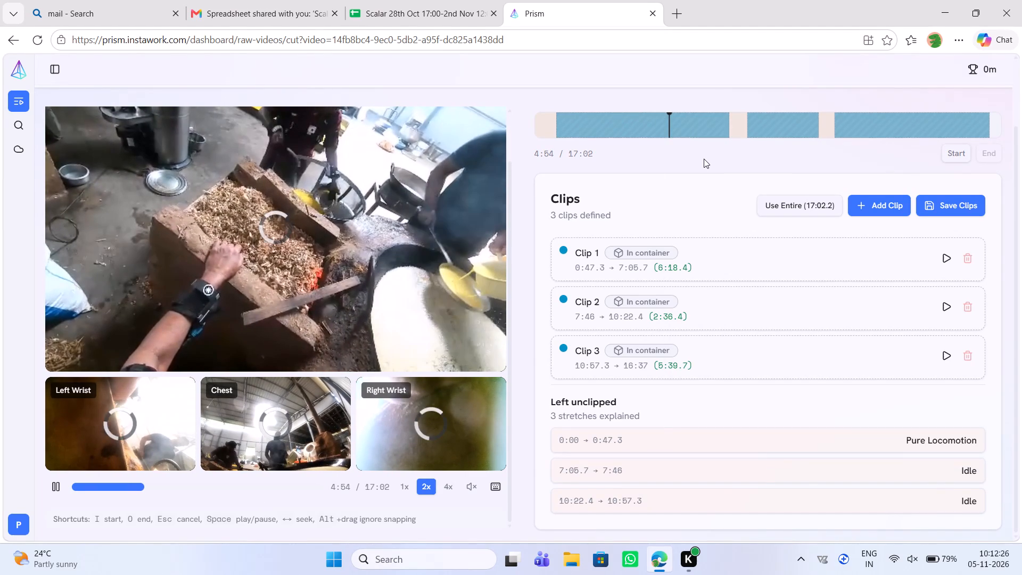
click(704, 159)
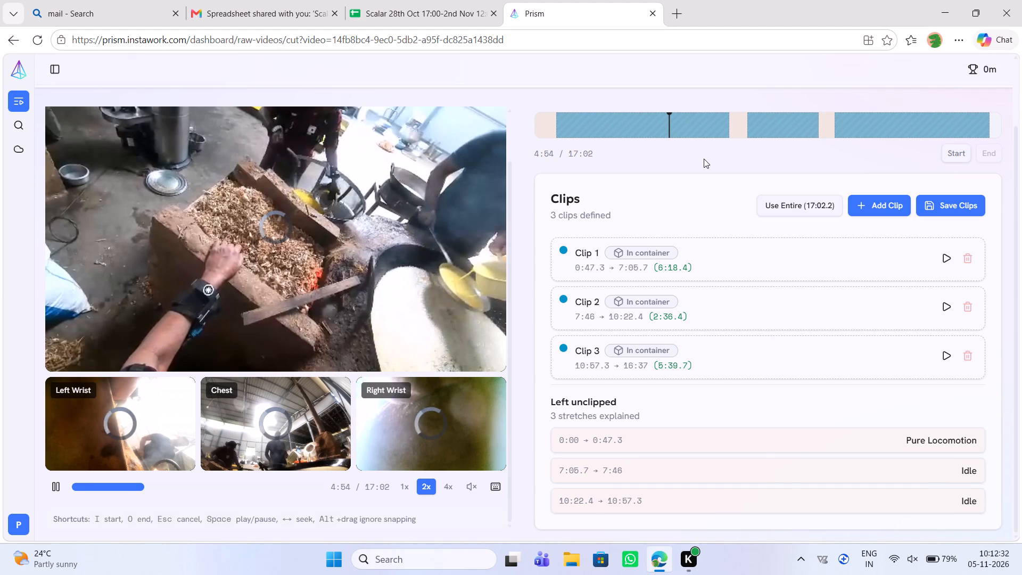
click(711, 127)
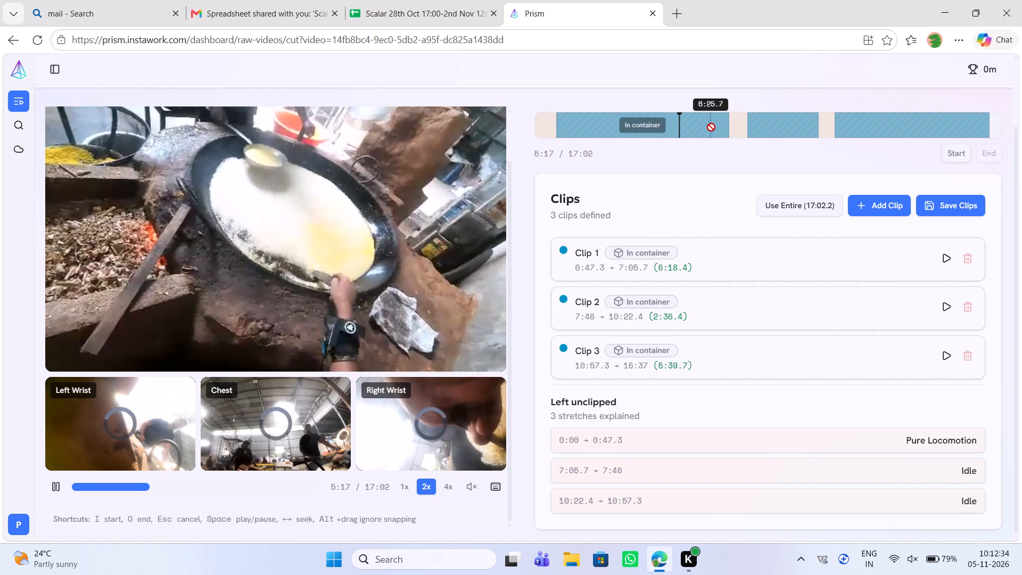
click(743, 165)
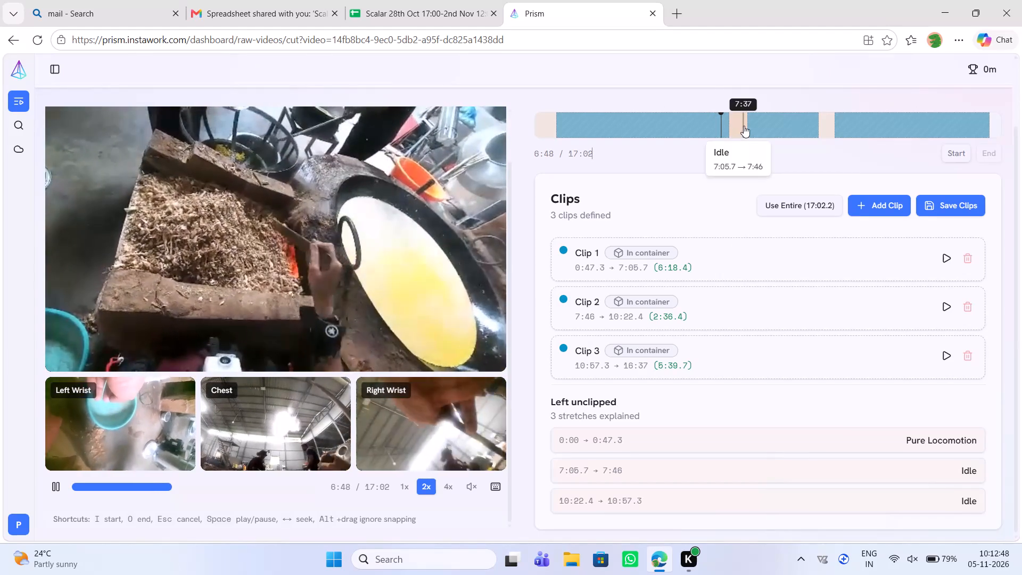
Check the video's Idle stretches at about 7:37 and 10:37, and Clip 3's footage from about 12:38 onward.
click(744, 126)
click(782, 149)
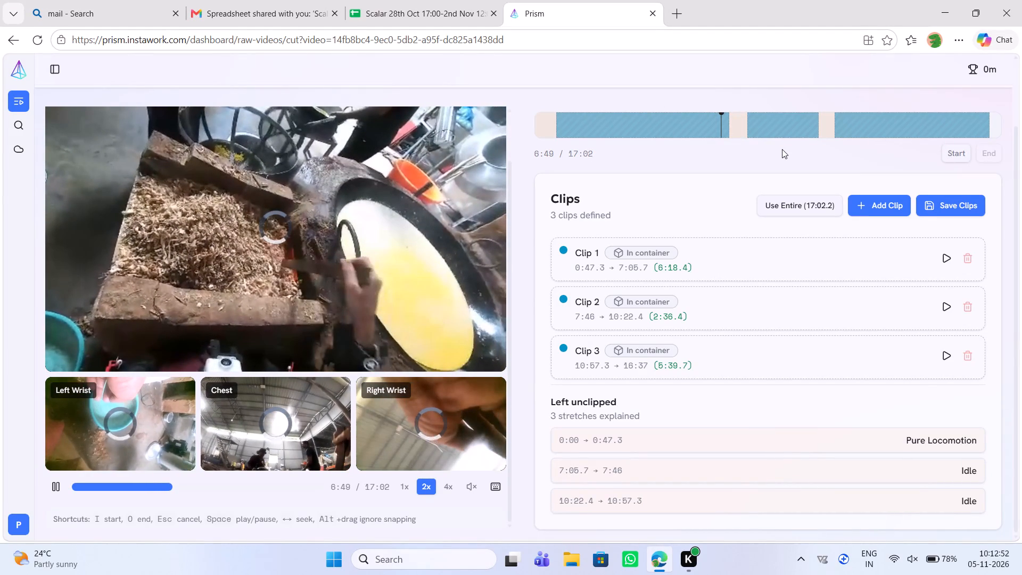
click(861, 153)
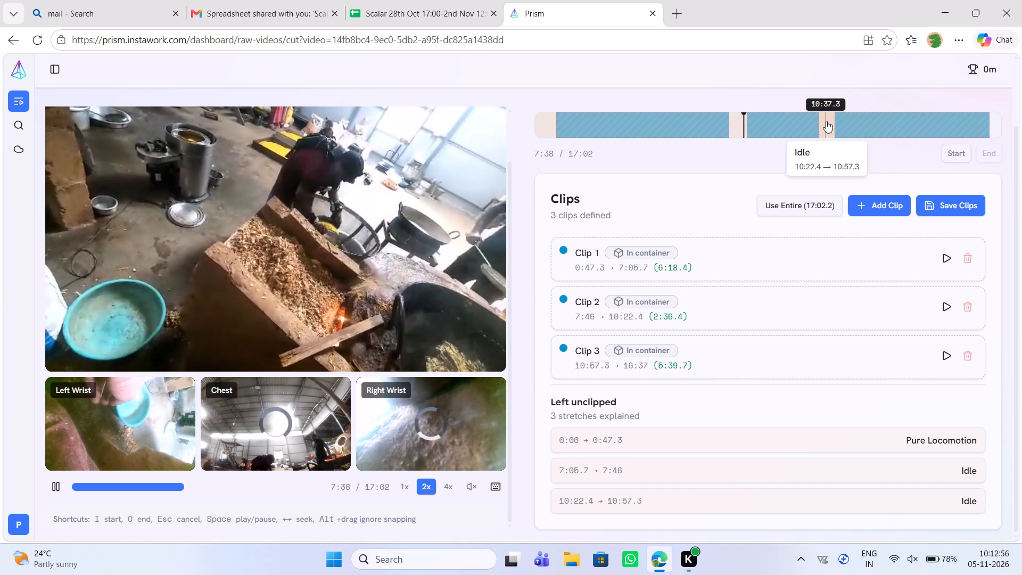
click(826, 121)
click(892, 169)
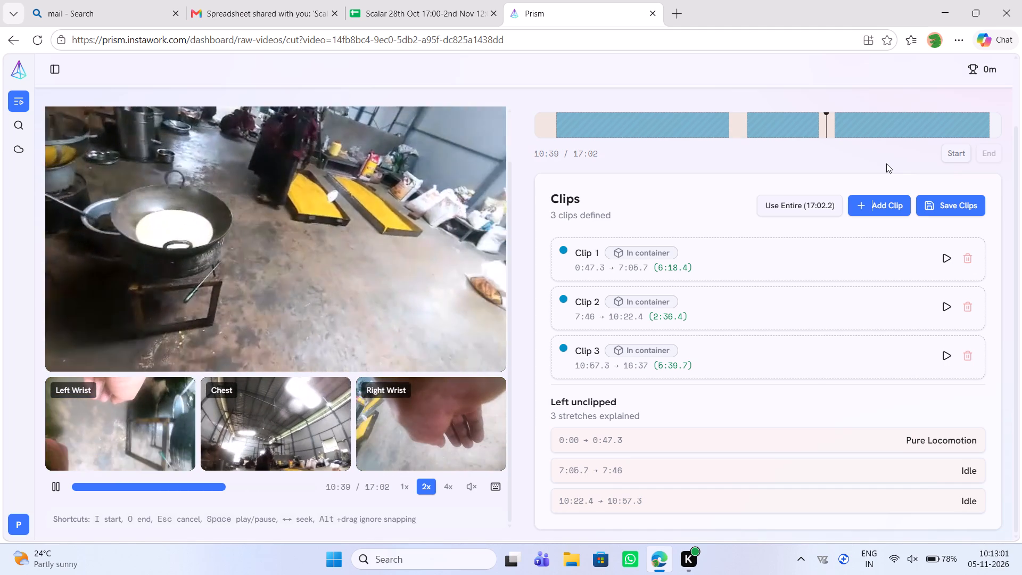
click(881, 129)
click(926, 158)
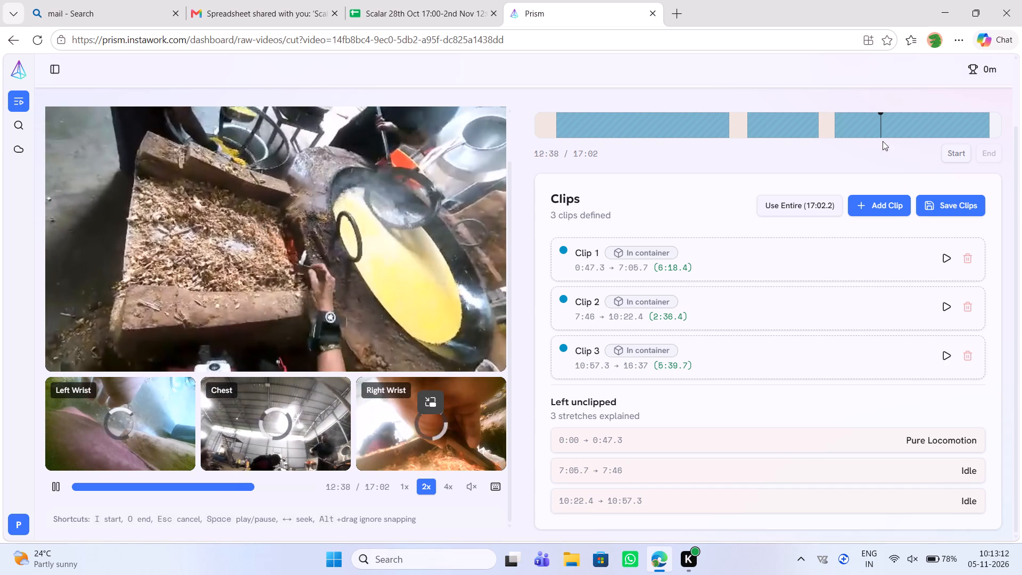
click(925, 123)
click(925, 162)
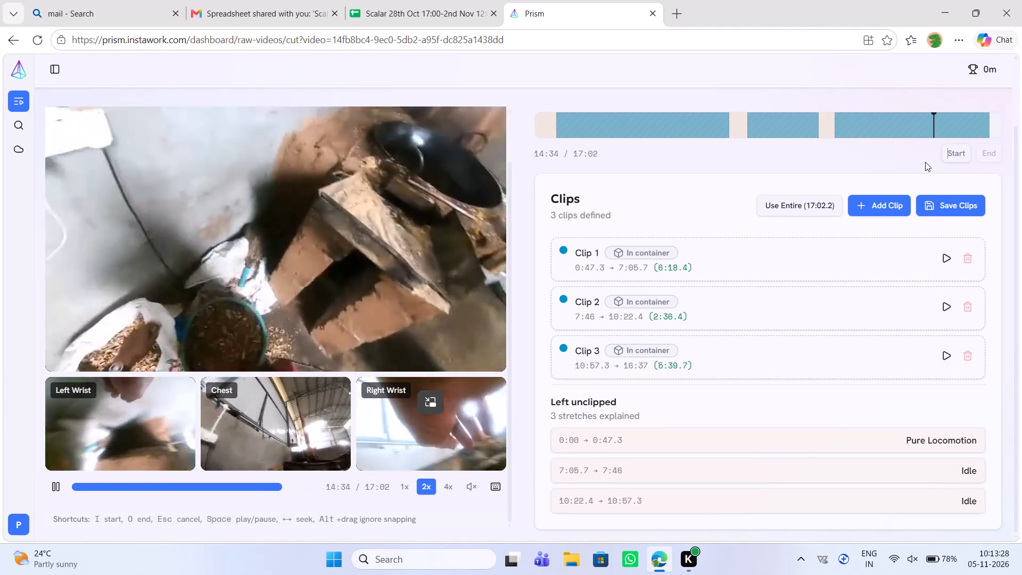
click(976, 130)
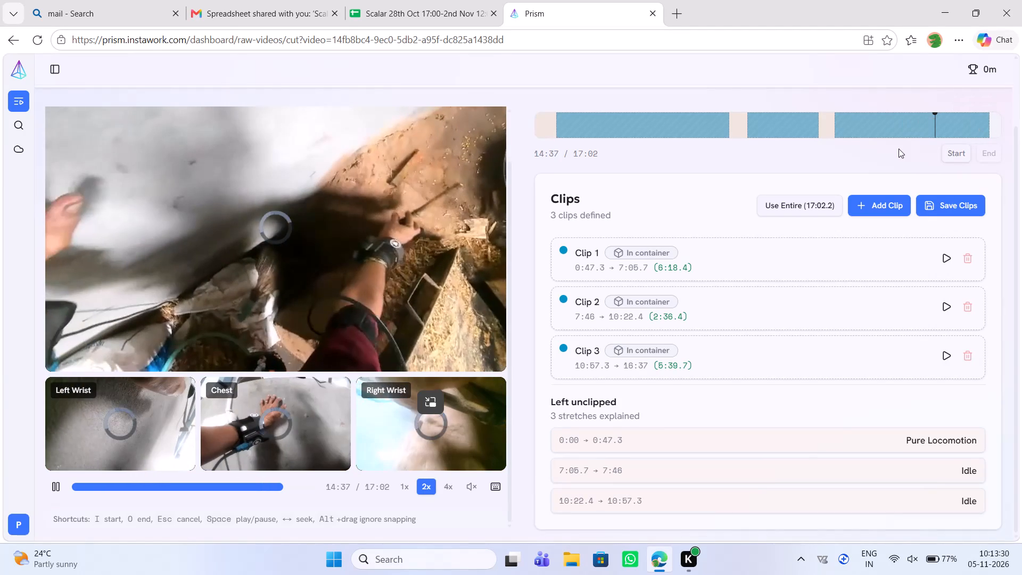
click(899, 149)
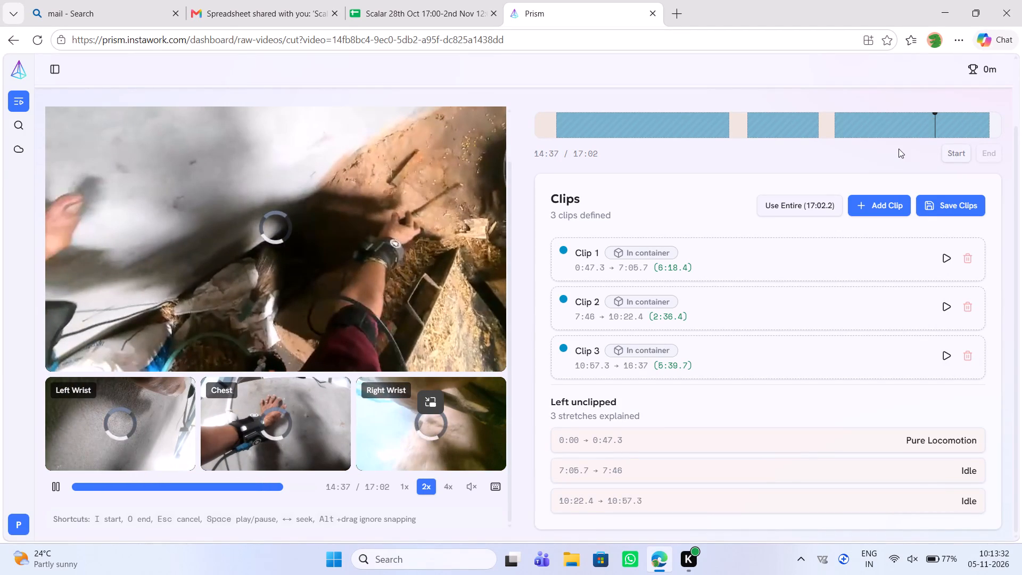
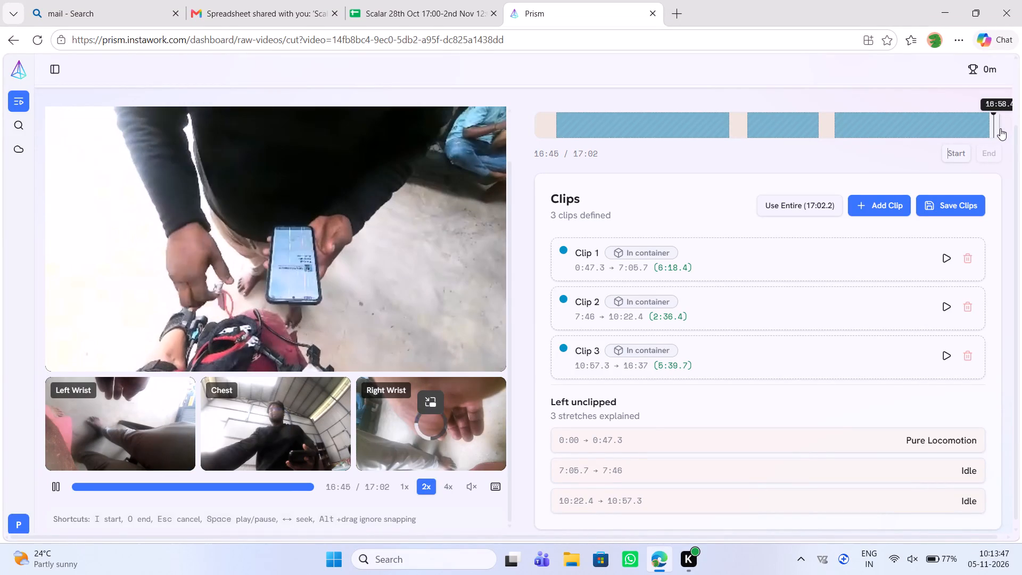
Check the last seconds of the row 9135 video's footage, after the end of Clip 3.
click(1000, 128)
click(796, 86)
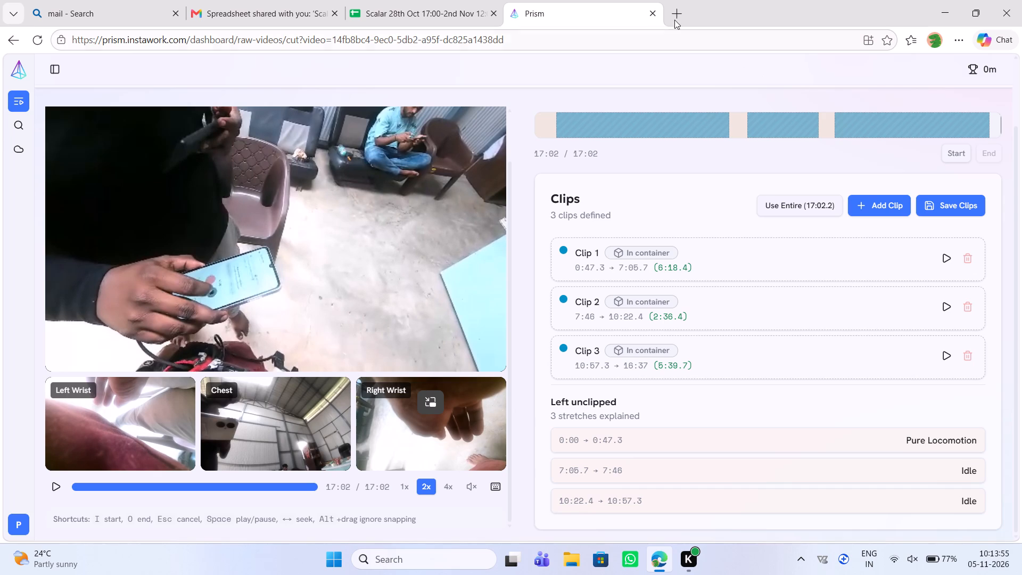
Return to the Scalar spreadsheet and set row 9135's status in column F to Reject.
click(477, 18)
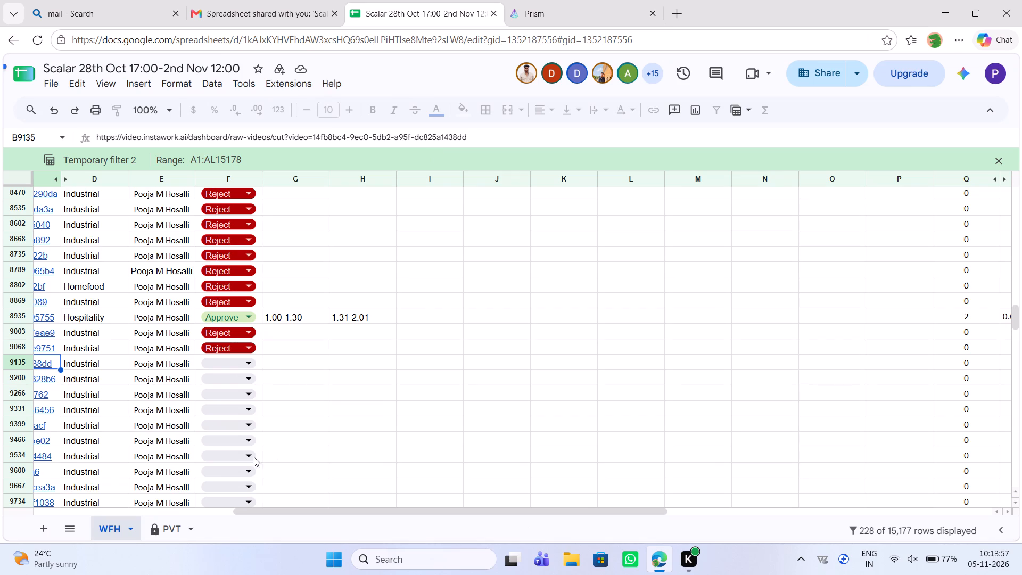
click(248, 367)
click(275, 425)
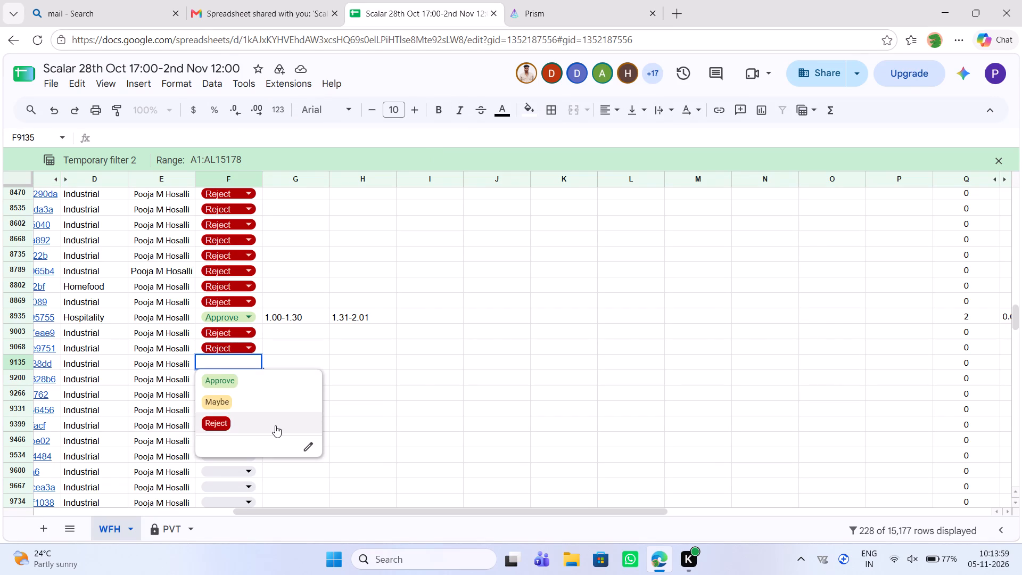
Set row 9135's reason in column AC to Task not visible and its column AD value to No.
scroll(476, 409, left, 4)
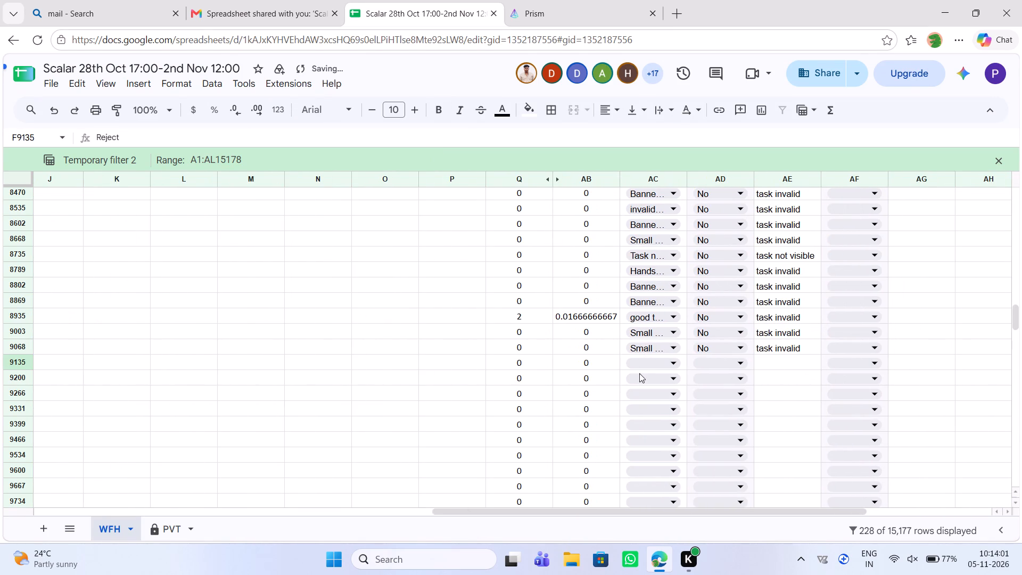
drag(642, 367, 648, 485)
scroll(648, 485, down, 1)
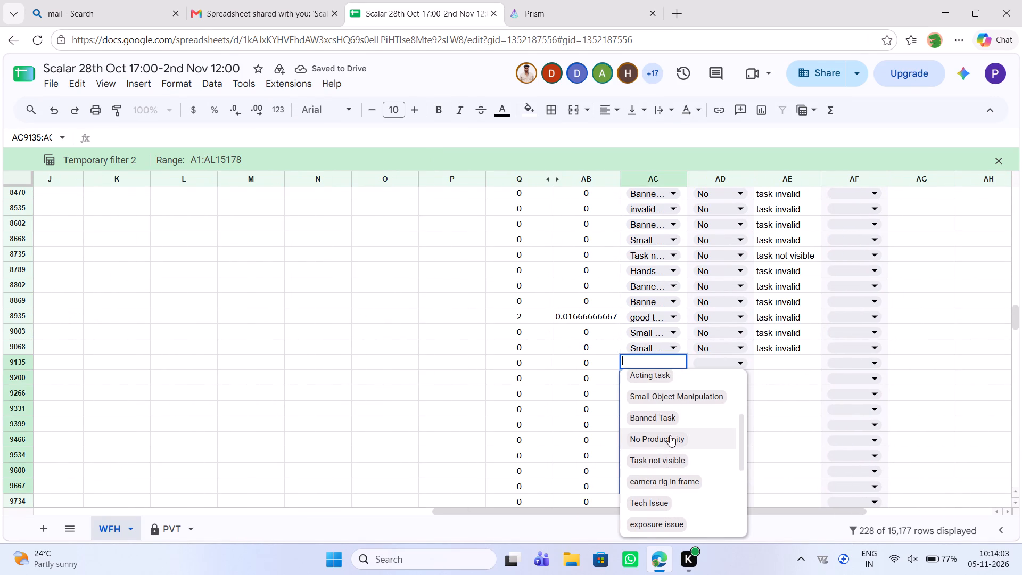
click(677, 459)
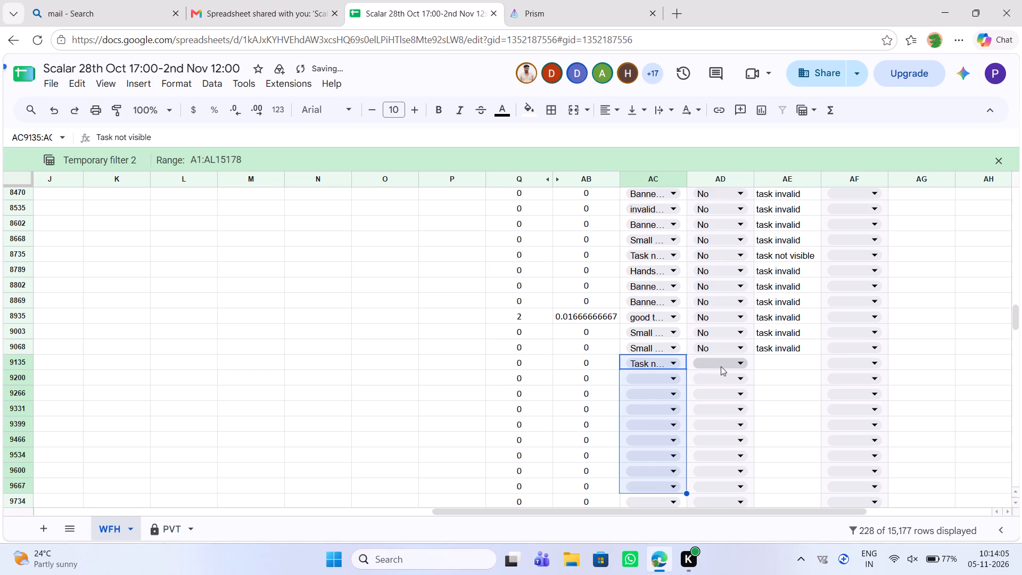
drag(721, 366, 722, 378)
click(722, 378)
Enter the comment "exposure issue" for row 9135 in column AE.
click(780, 360)
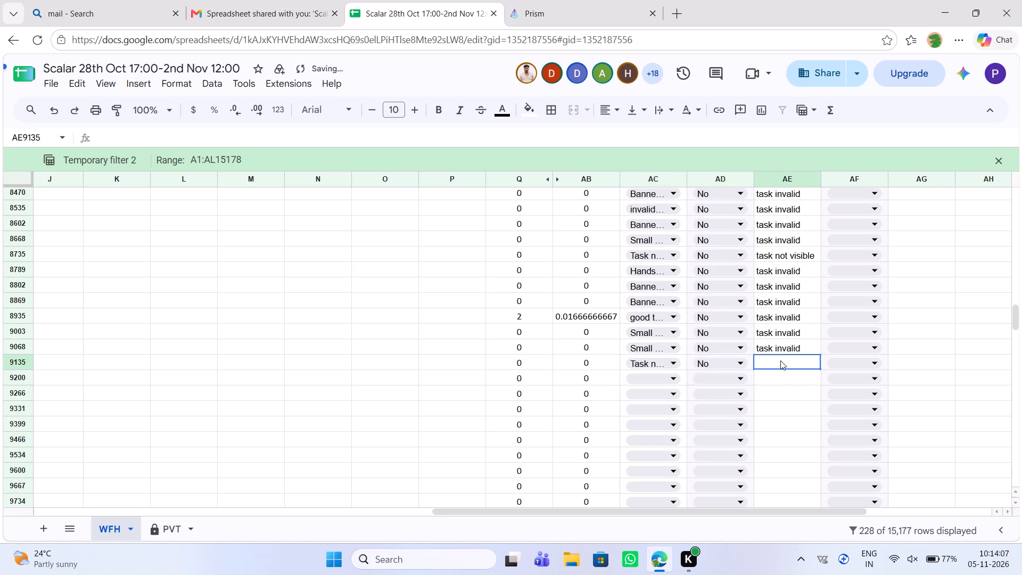
text(expos)
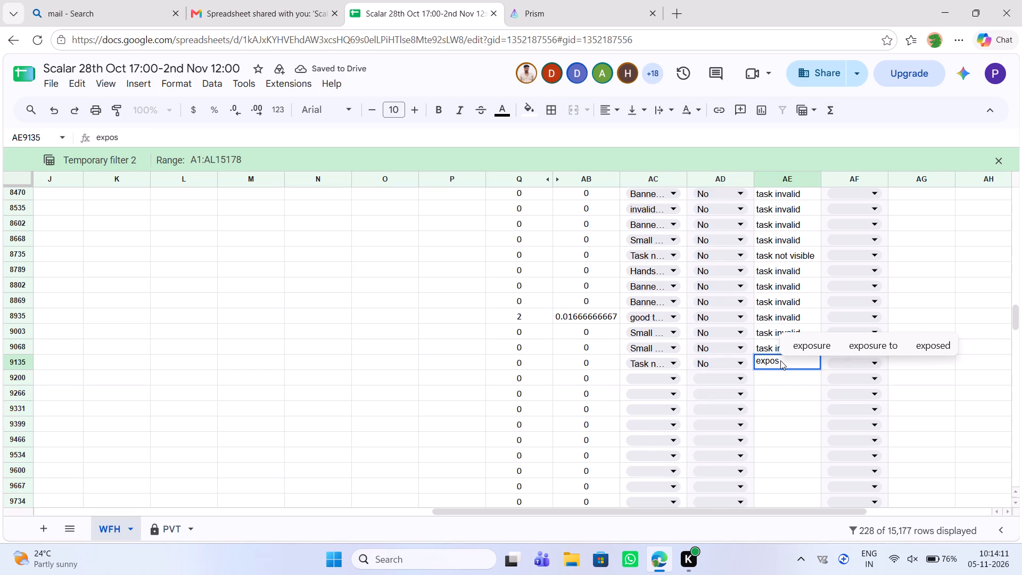
text(lu)
key(BackSpace)
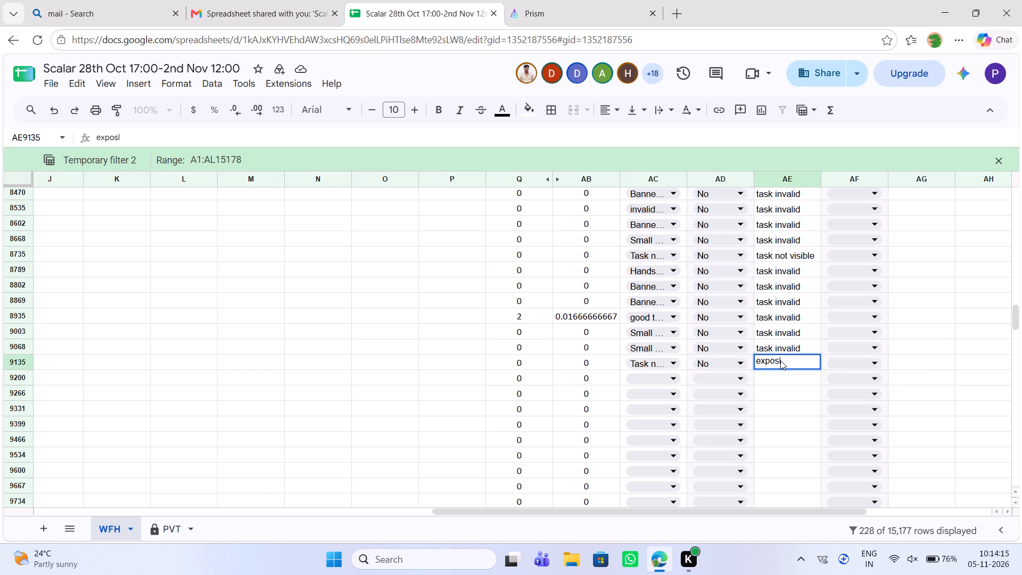
key(u)
key(BackSpace)
key(BackSpace)
text(ure o)
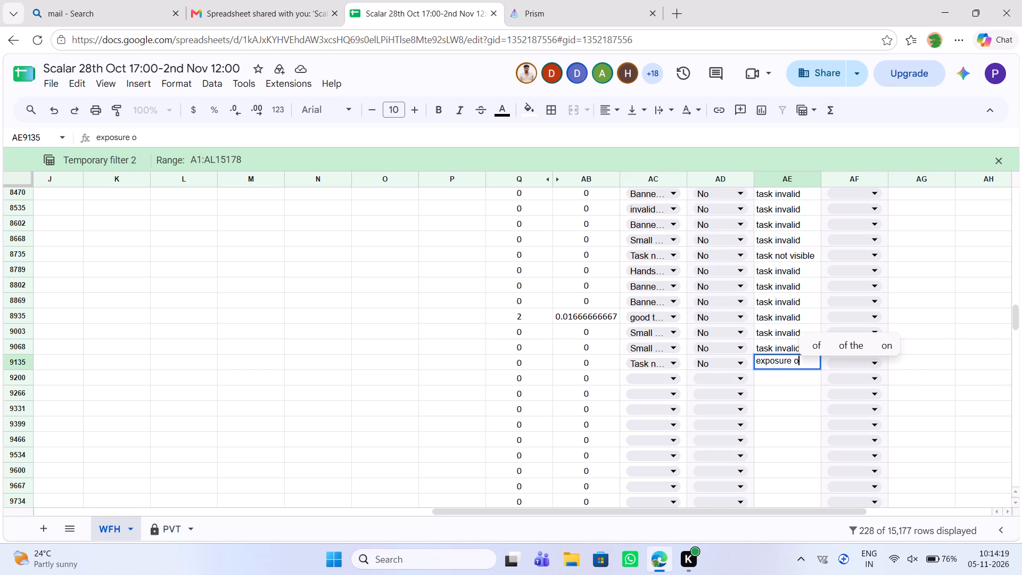
key(BackSpace)
text(issue)
click(380, 387)
Close the reviewed video's Prism page and open the video linked in row 9200 of the WFH sheet.
scroll(380, 387, right, 1)
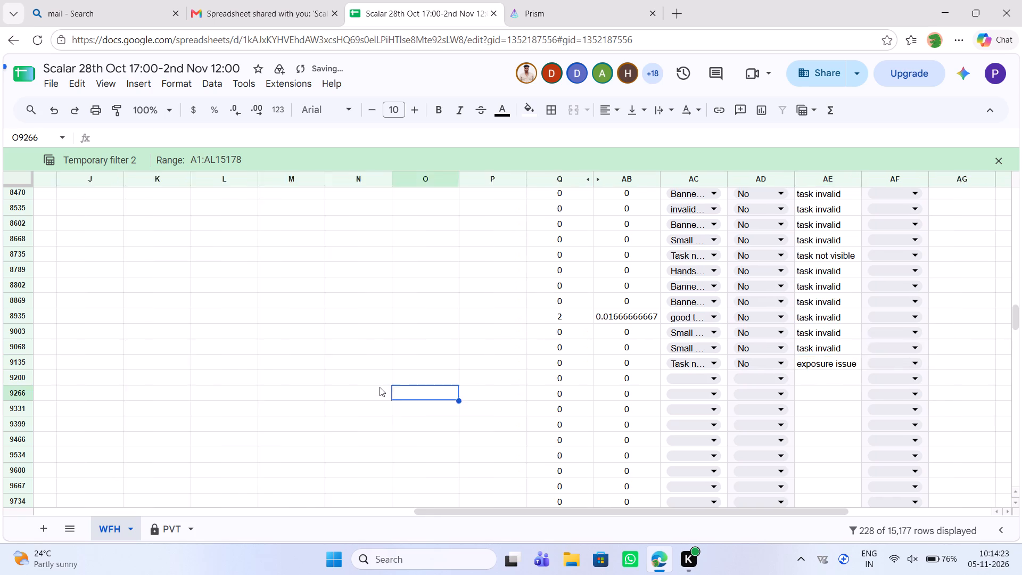
scroll(380, 387, right, 3)
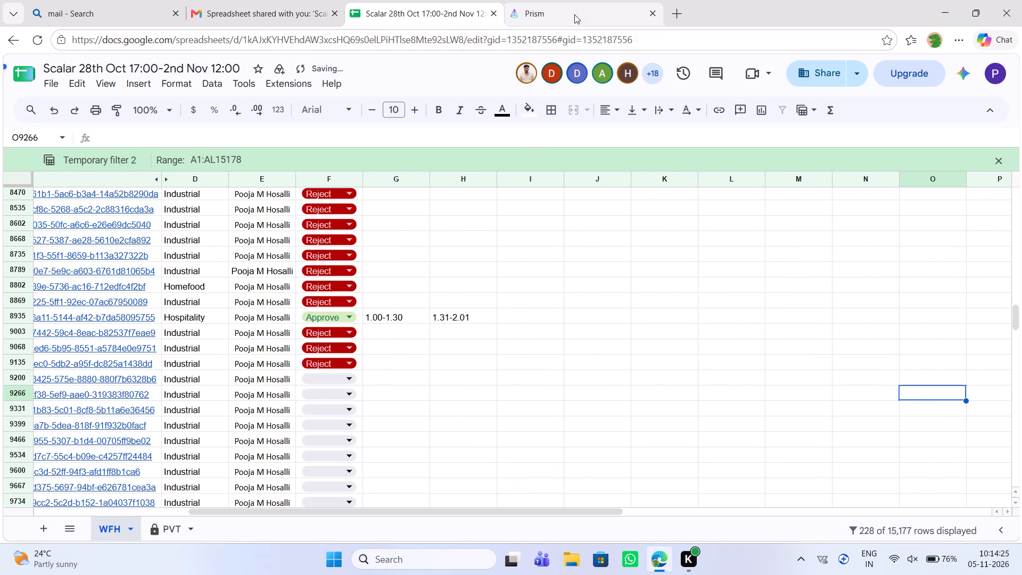
click(574, 14)
click(650, 16)
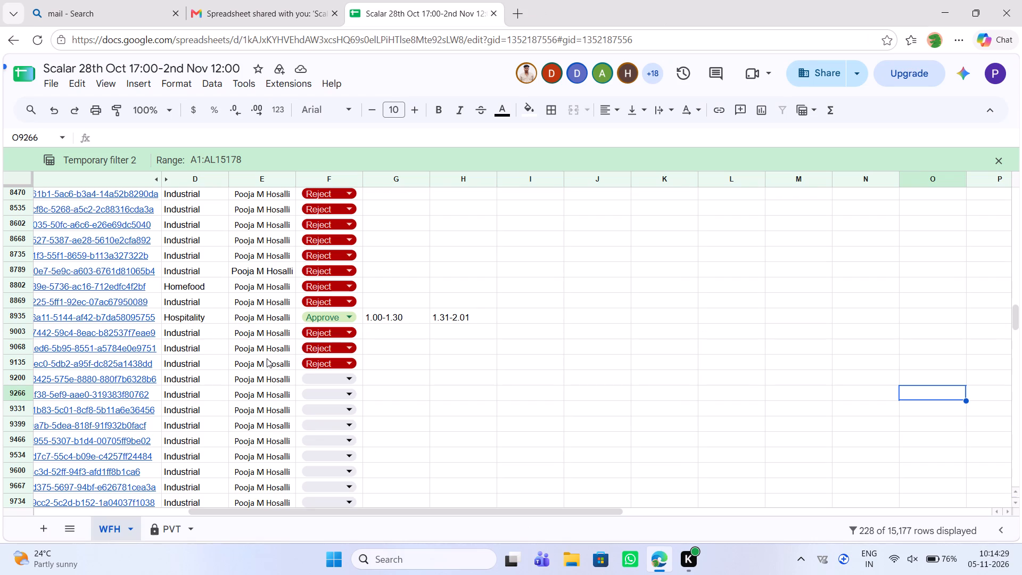
click(153, 377)
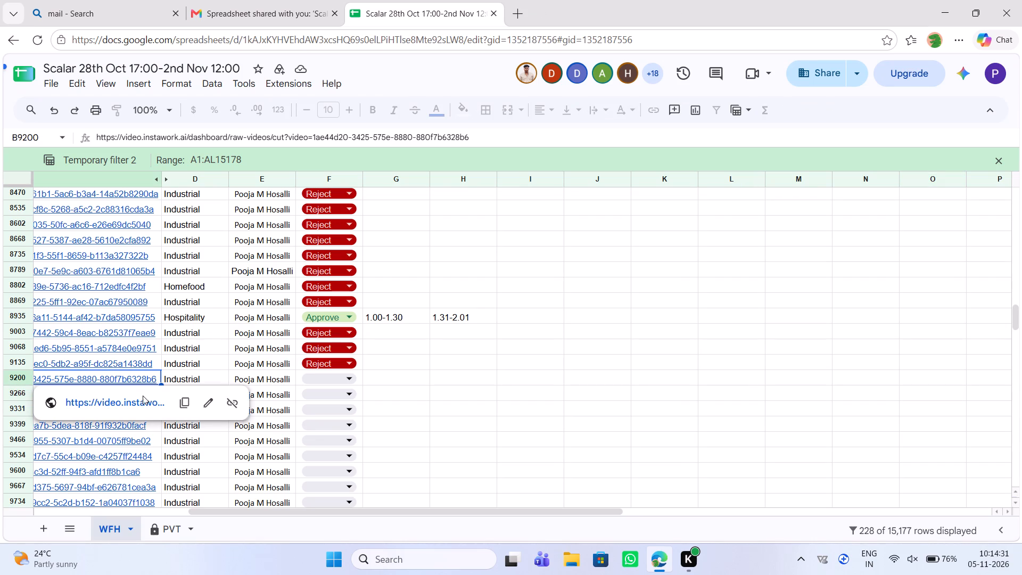
click(138, 401)
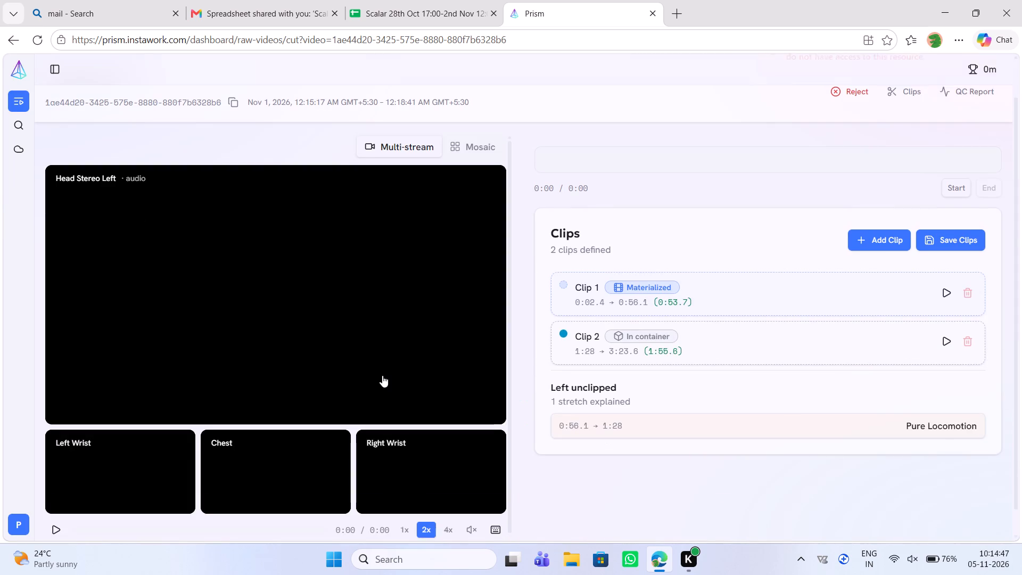
Play the row 9200 video and check Clip 1's footage, skipping ahead to about 0:44 and near the clip's end.
scroll(382, 375, down, 3)
click(407, 321)
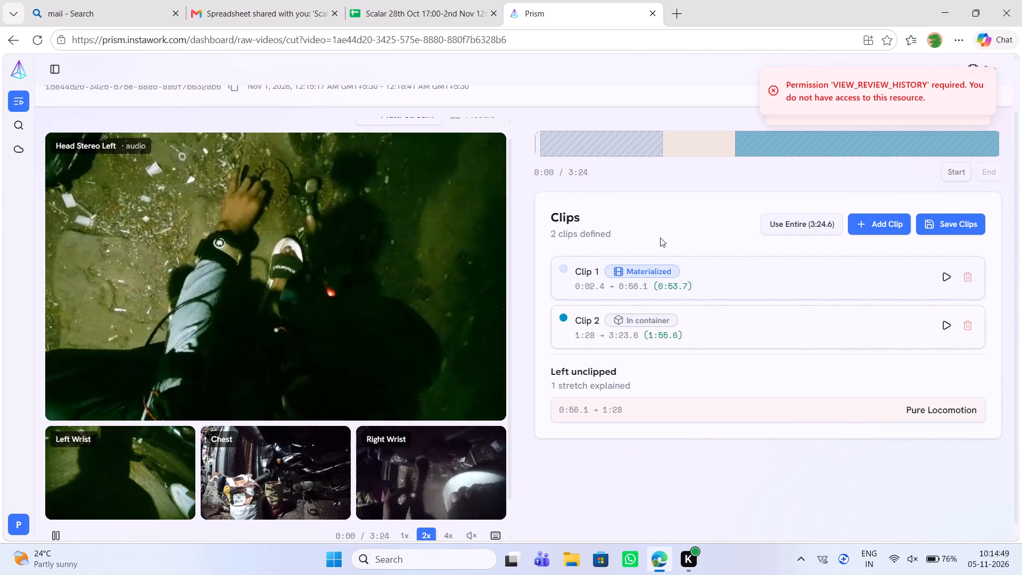
scroll(360, 317, down, 1)
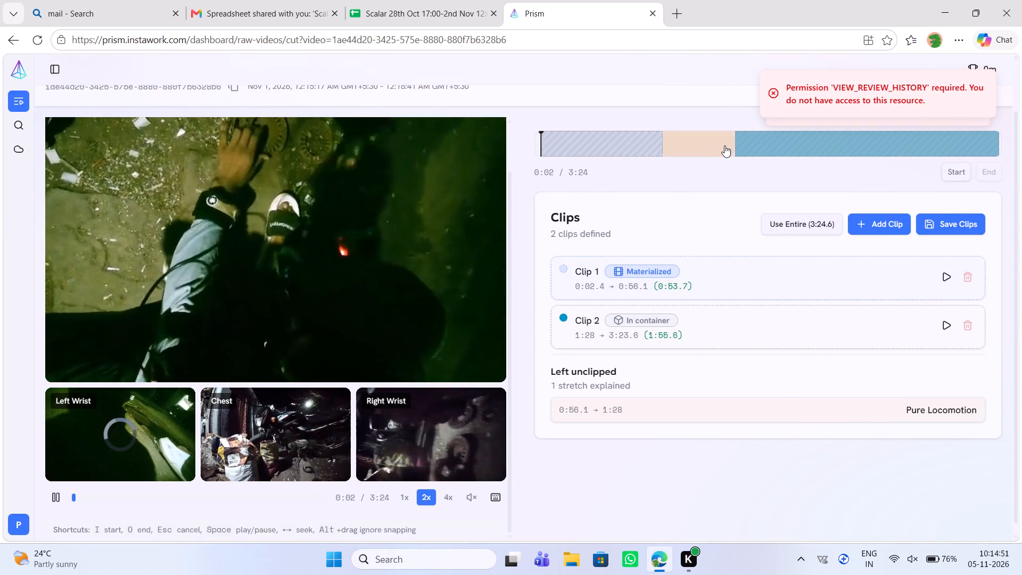
click(581, 144)
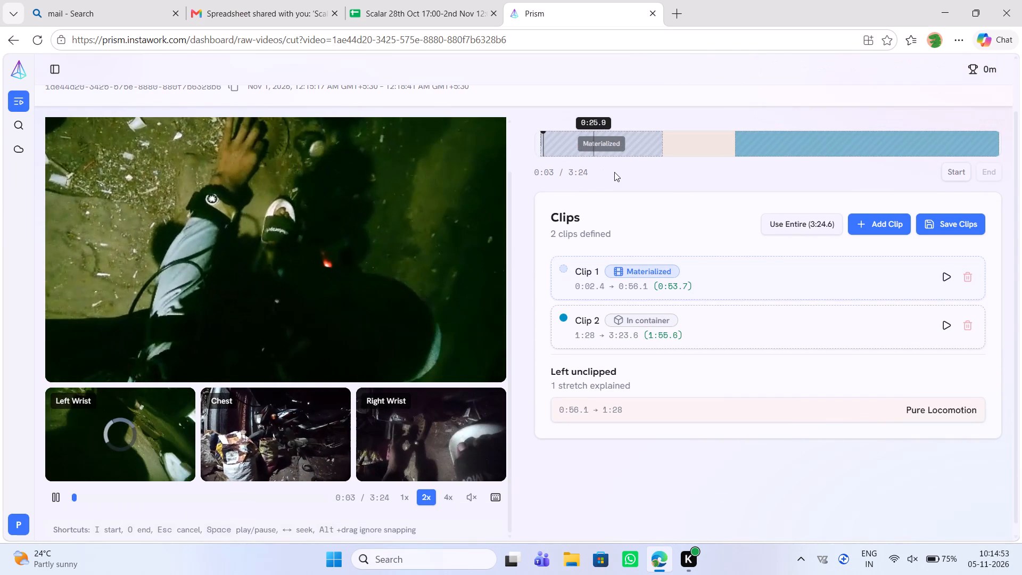
click(614, 172)
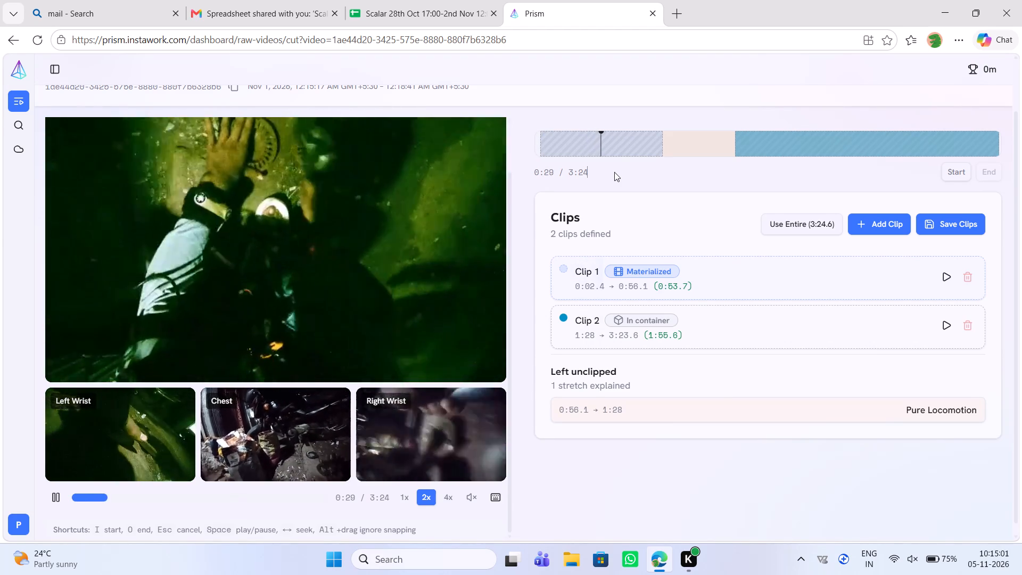
click(636, 151)
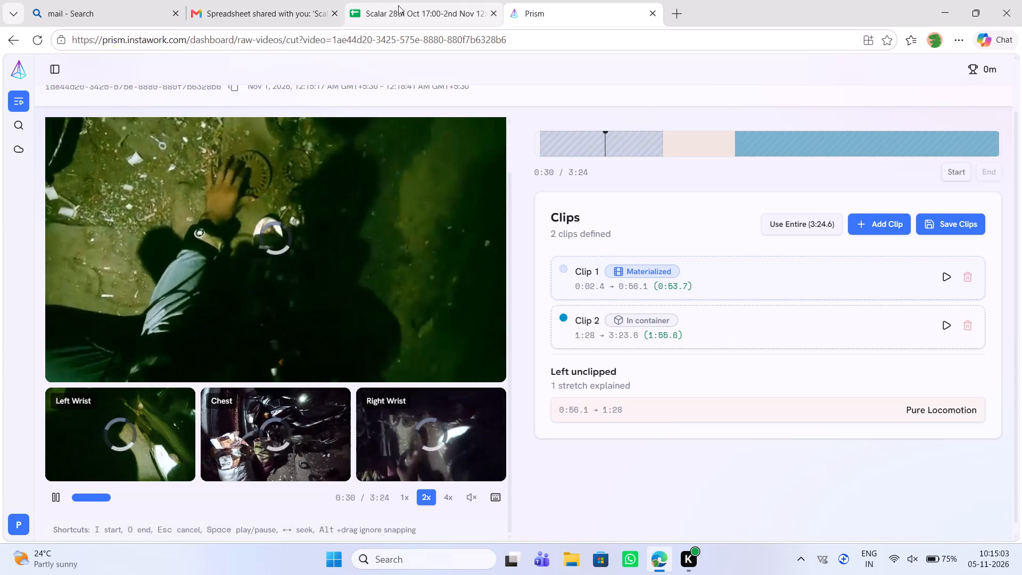
click(398, 5)
click(526, 12)
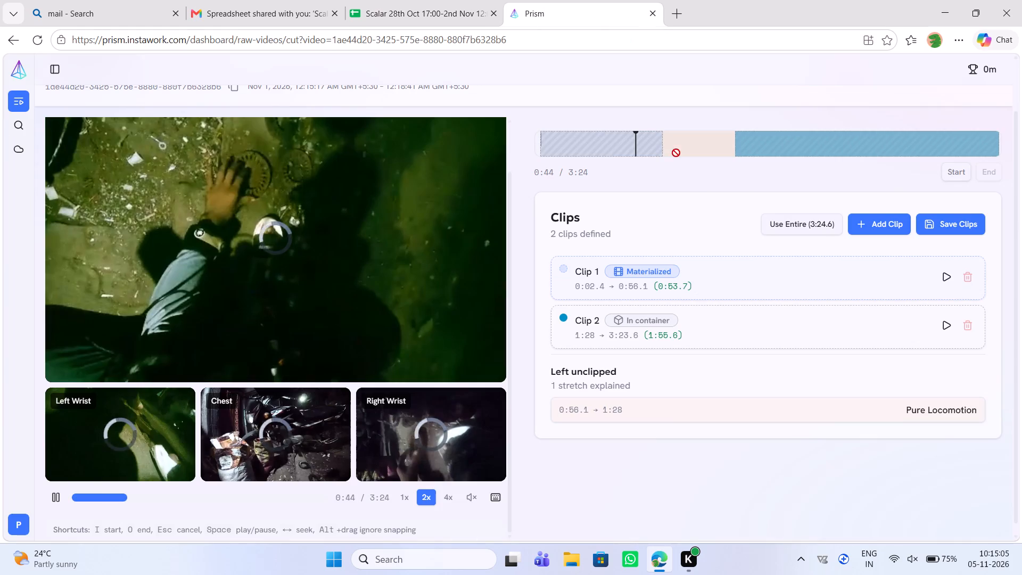
click(660, 149)
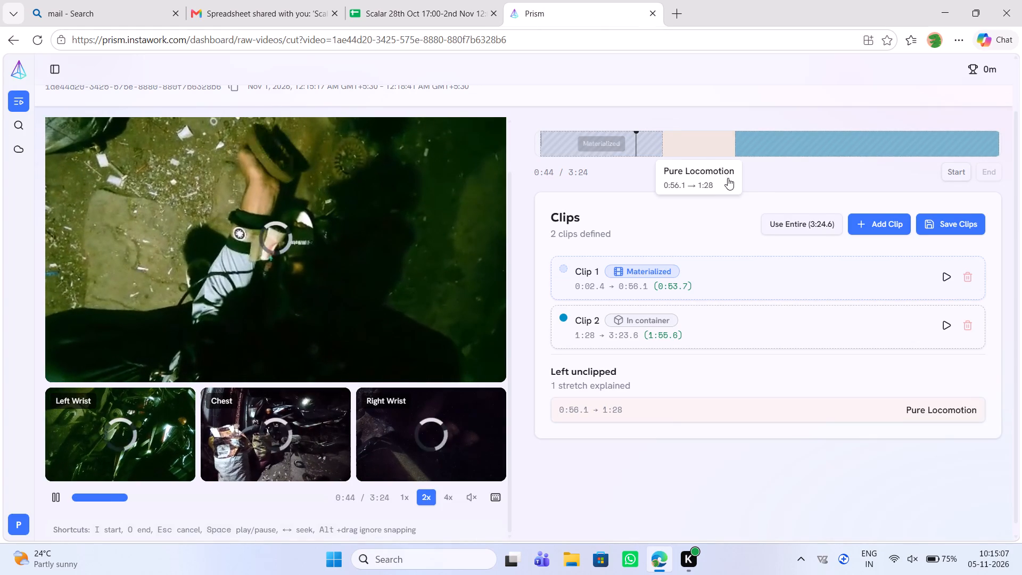
click(732, 180)
click(798, 184)
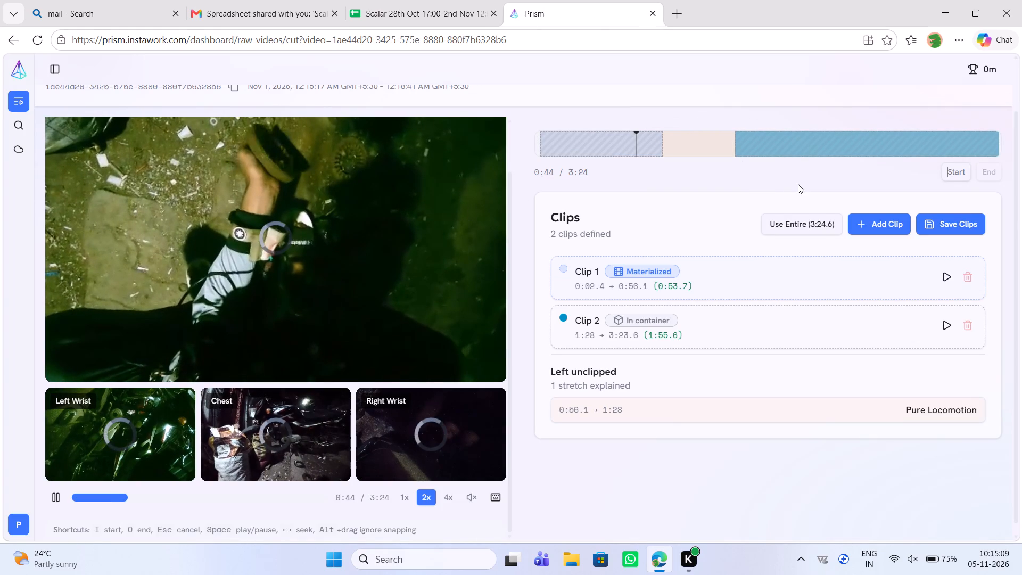
Check Clip 2's footage from about 1:28, skipping ahead to about 2:03 and 3:18.
click(738, 153)
click(768, 182)
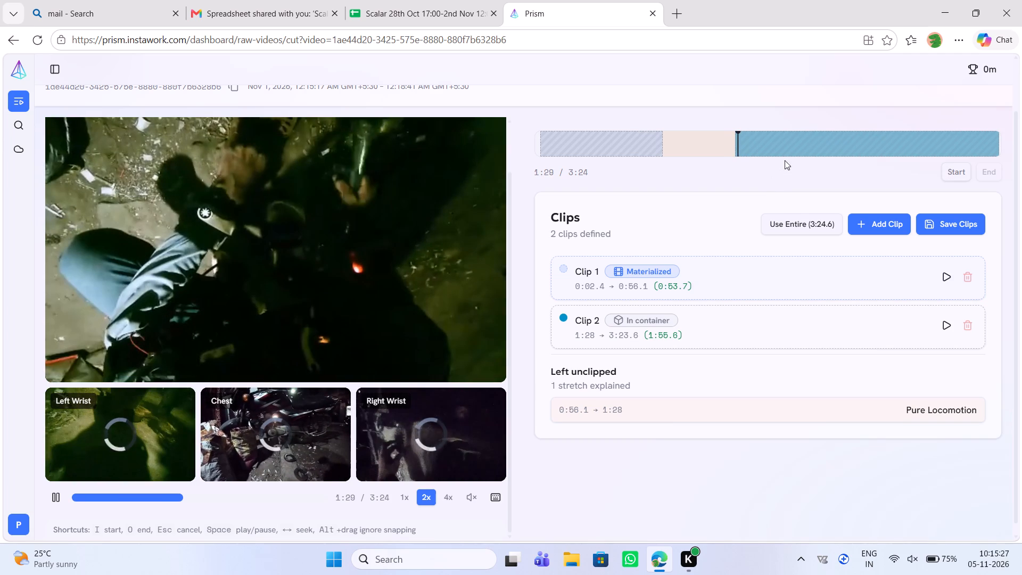
click(815, 144)
click(859, 182)
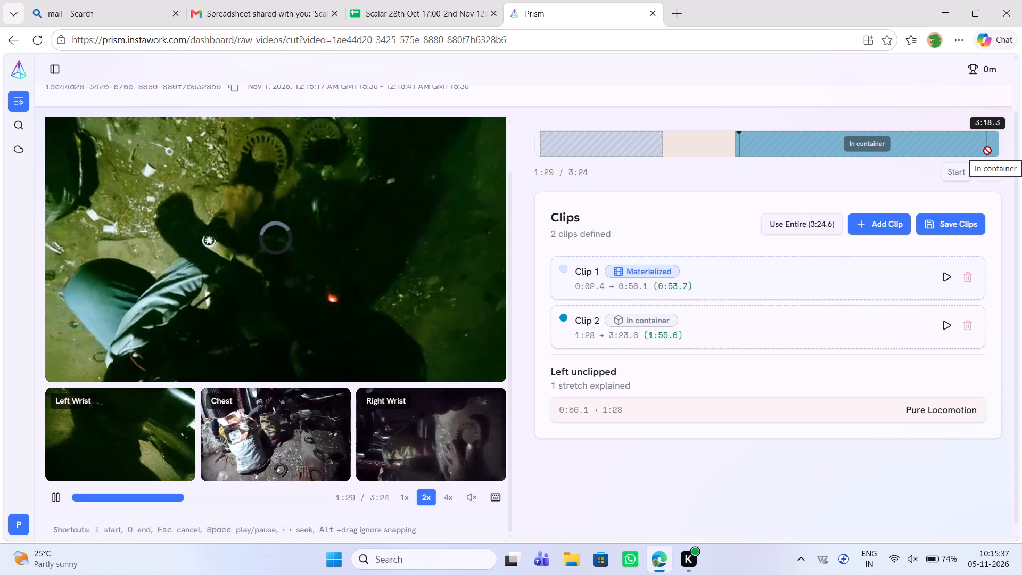
click(987, 151)
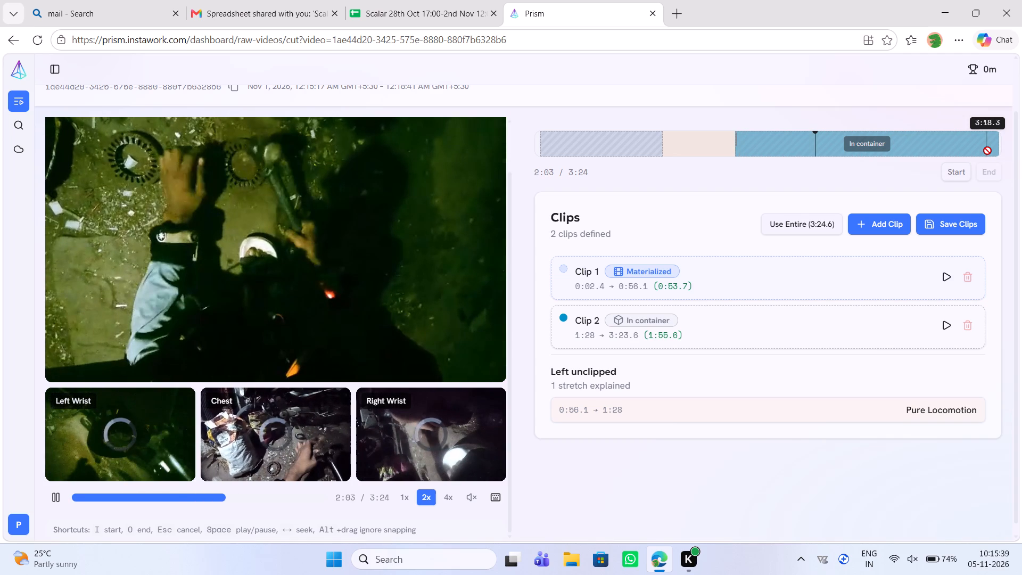
Return to the Scalar spreadsheet and set row 9200's status in column F to Reject.
click(447, 9)
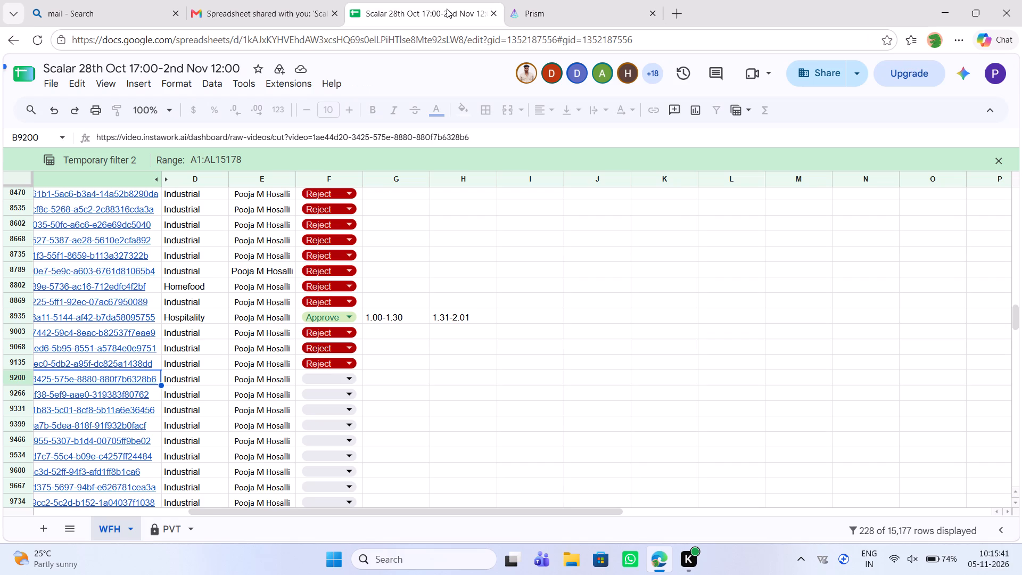
click(342, 378)
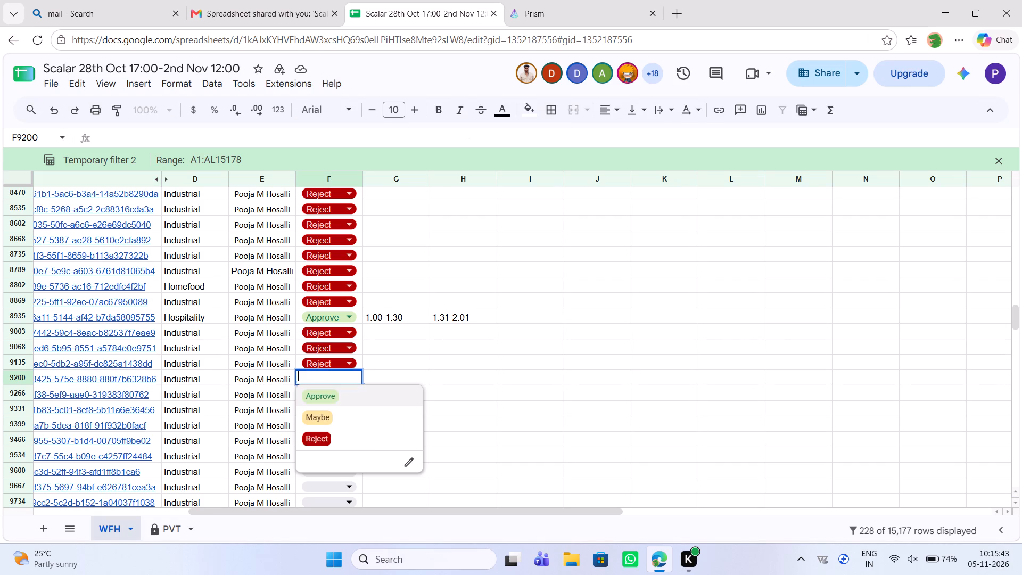
click(369, 440)
Set row 9200's reason in column AC to exposure issue and its column AD value to No.
scroll(482, 448, left, 5)
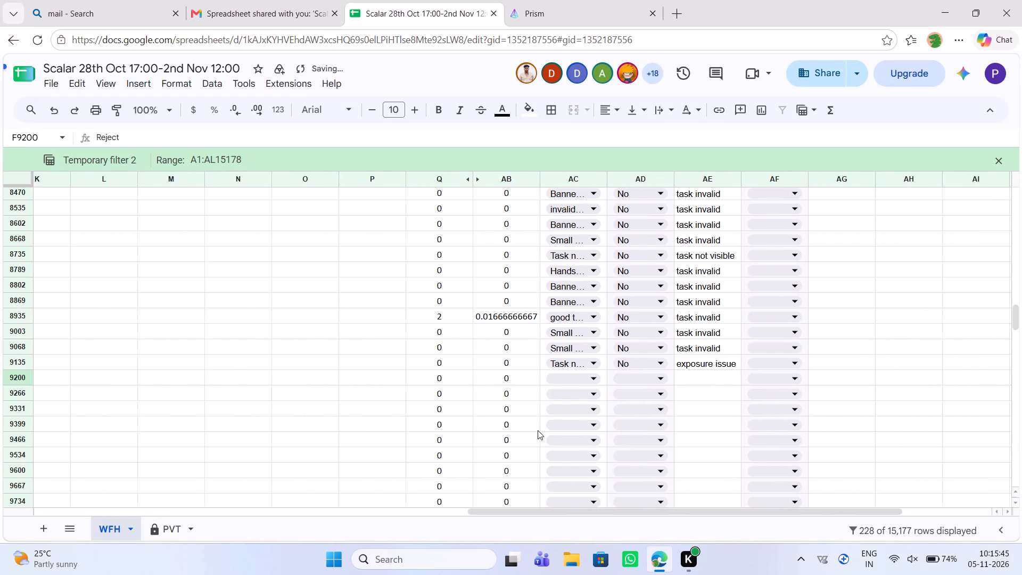
drag(533, 377, 549, 498)
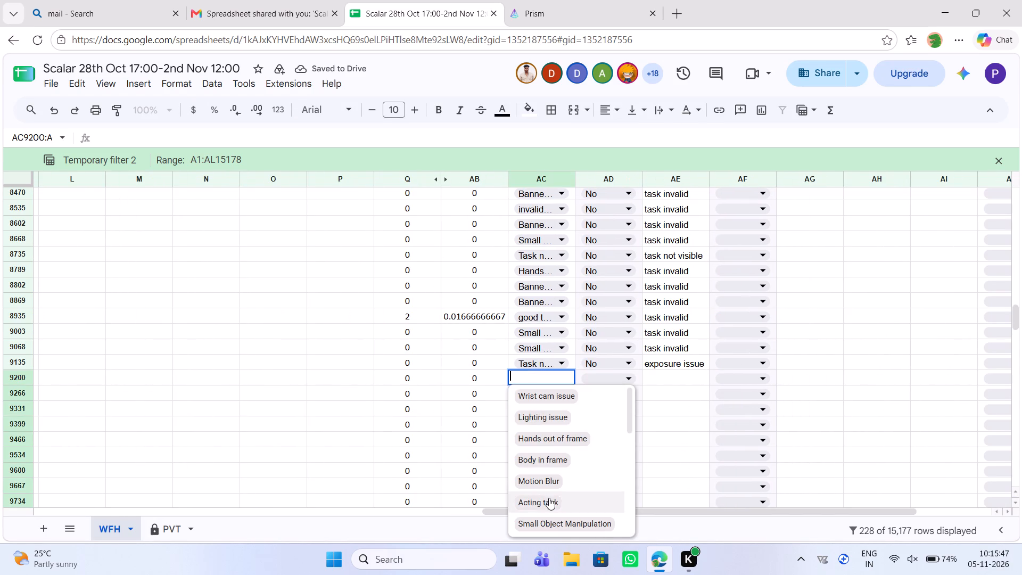
scroll(557, 441, down, 2)
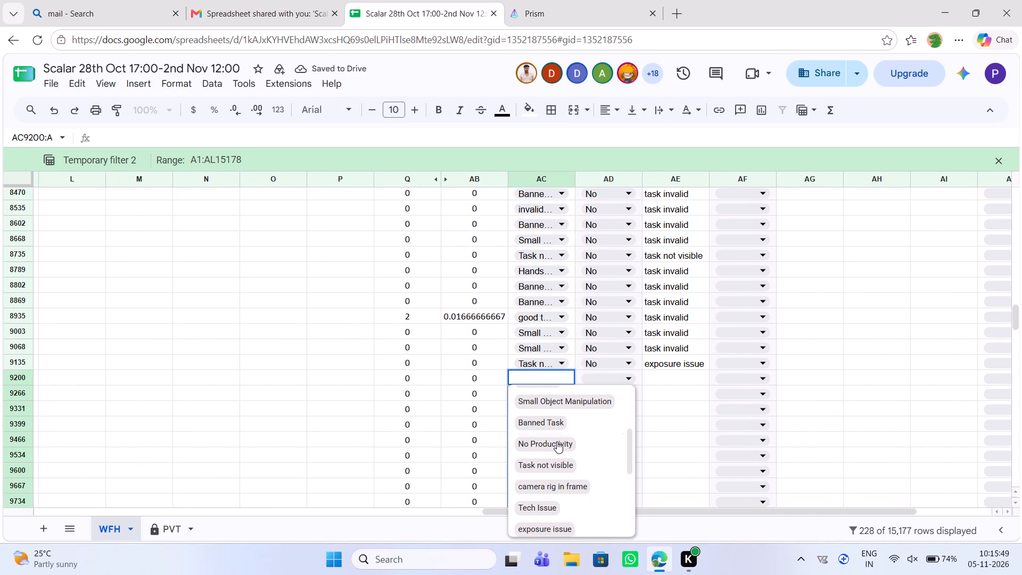
scroll(561, 474, down, 1)
click(575, 429)
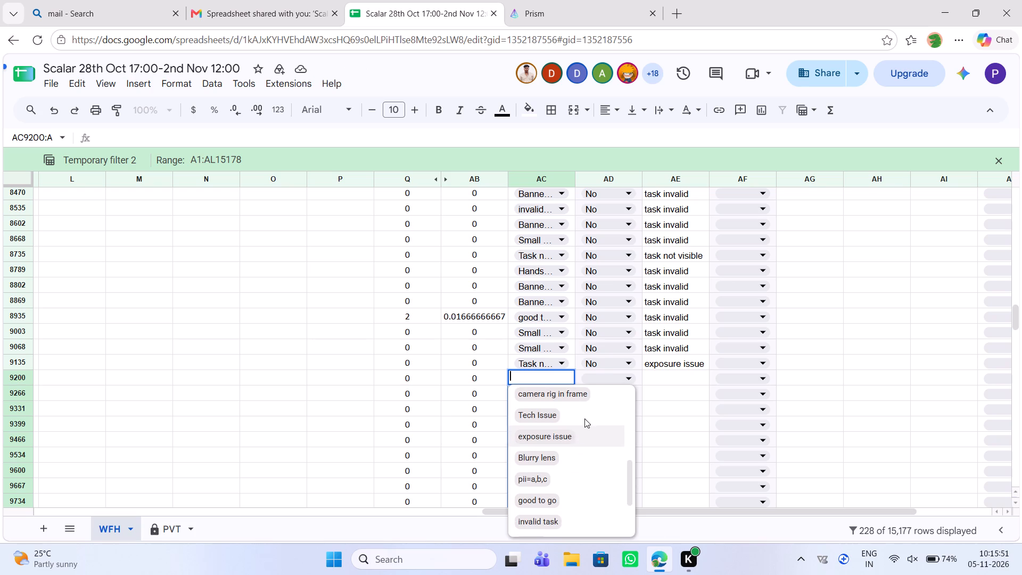
click(624, 383)
click(624, 399)
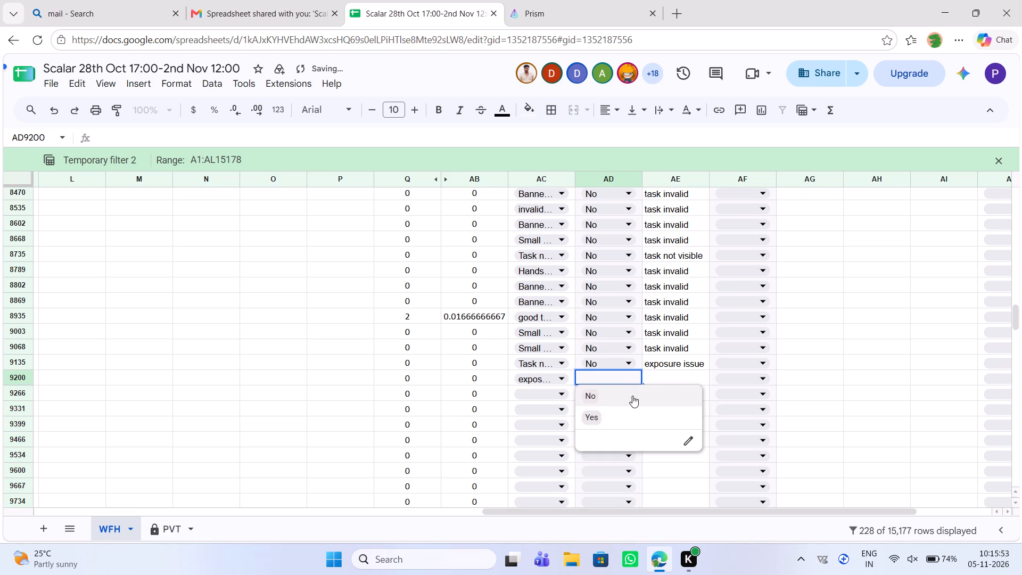
Enter "dark screen" as row 9200's comment in column AE.
click(676, 383)
text(dark screen)
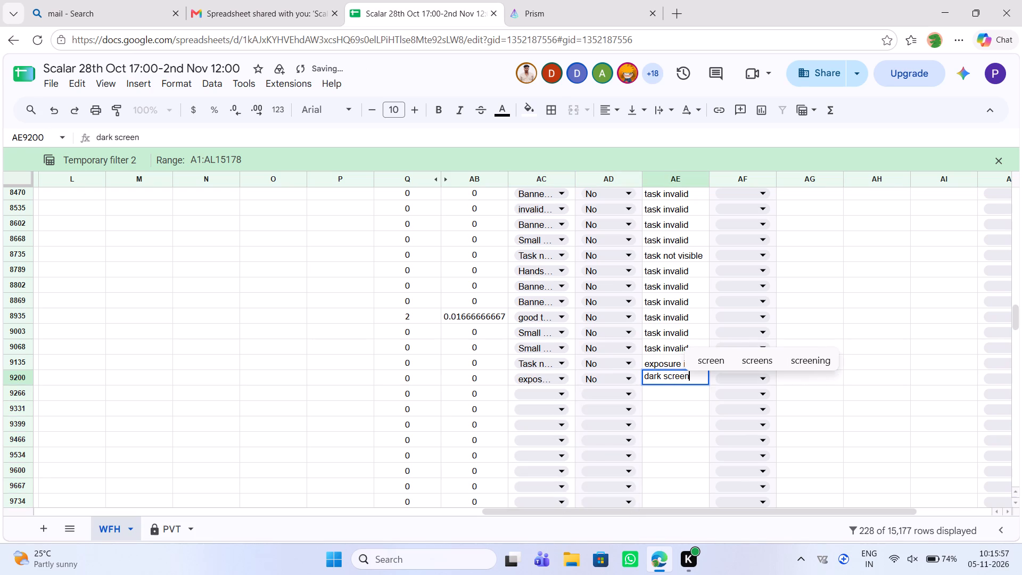
click(294, 369)
Close the reviewed row 9200 video and return to the Scalar spreadsheet's pending rows.
scroll(294, 369, right, 3)
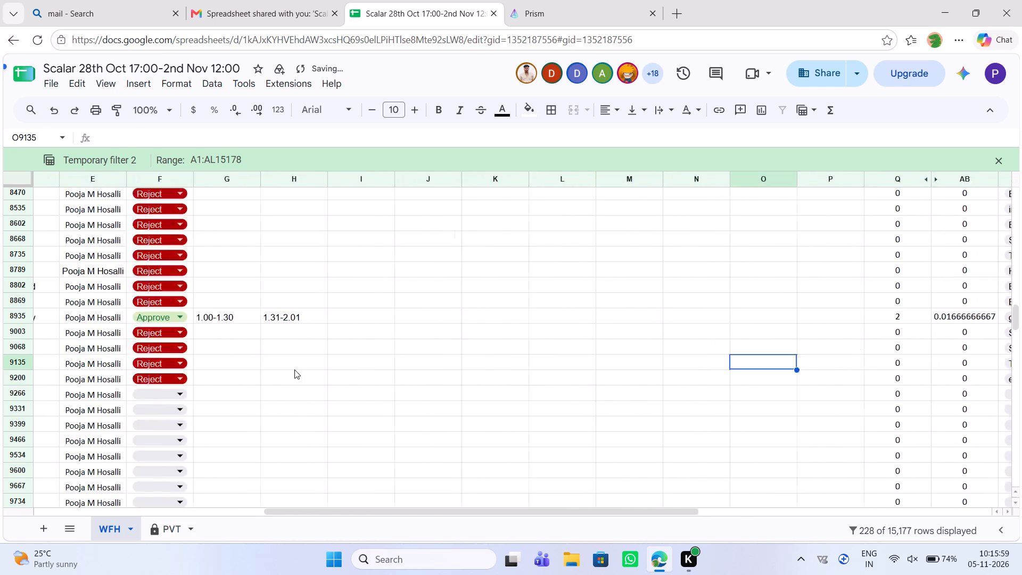
scroll(294, 369, right, 3)
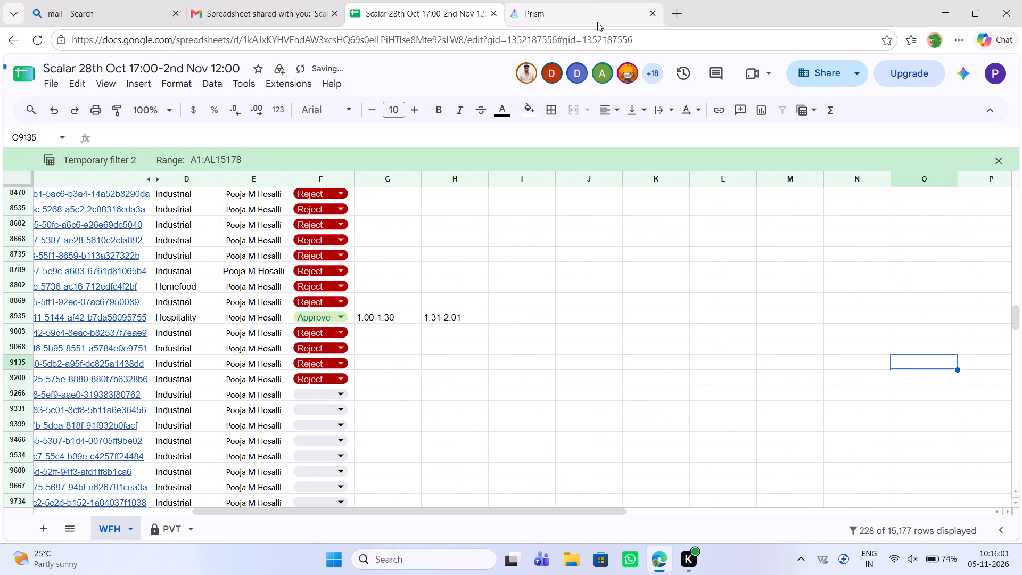
click(597, 22)
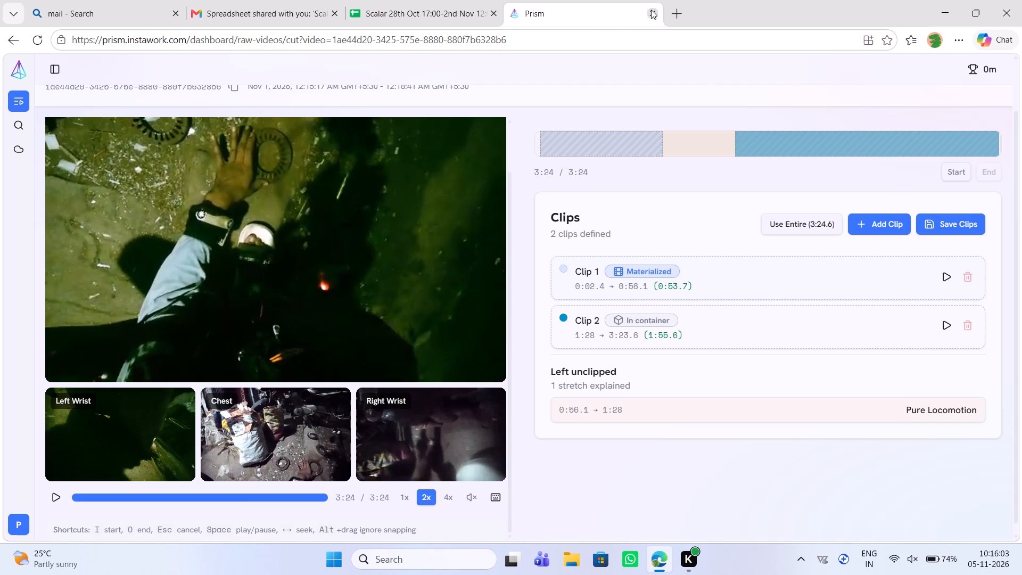
click(651, 10)
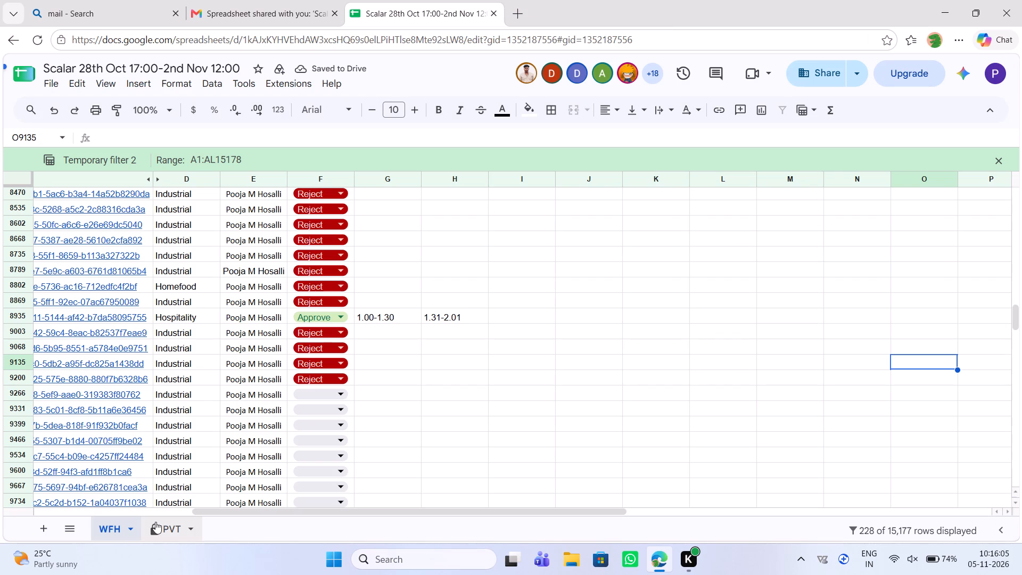
Look at the PVT sheet's reviewer summary and return to the WFH sheet.
click(161, 524)
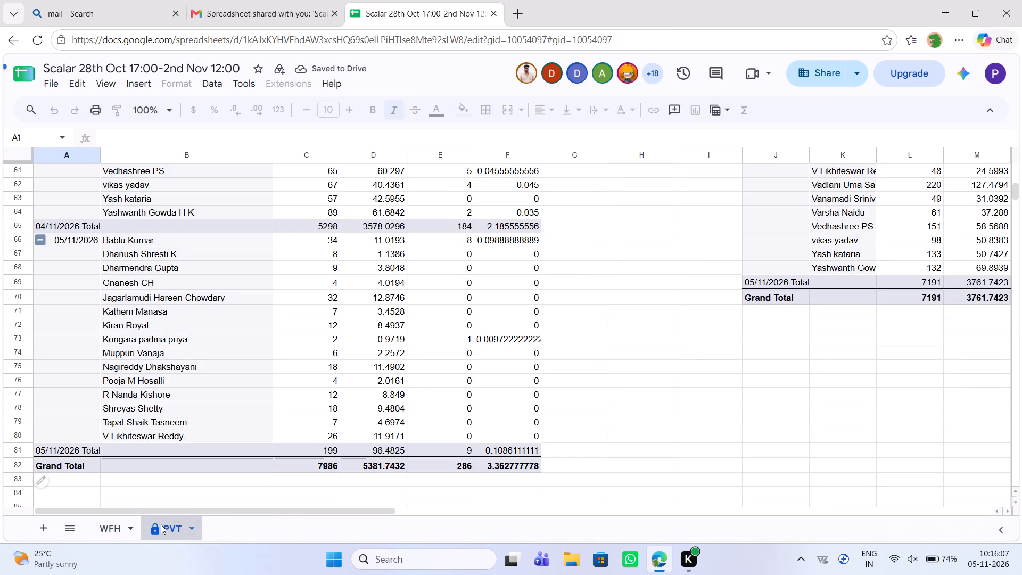
click(113, 524)
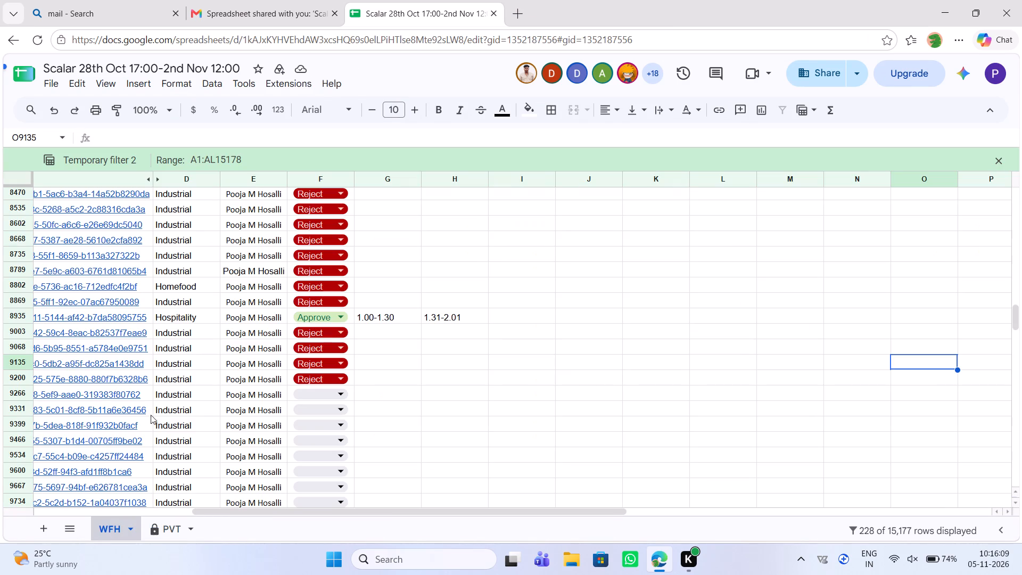
Open row 9266's video from its link and start playing it with all camera views in sight.
click(135, 392)
click(132, 412)
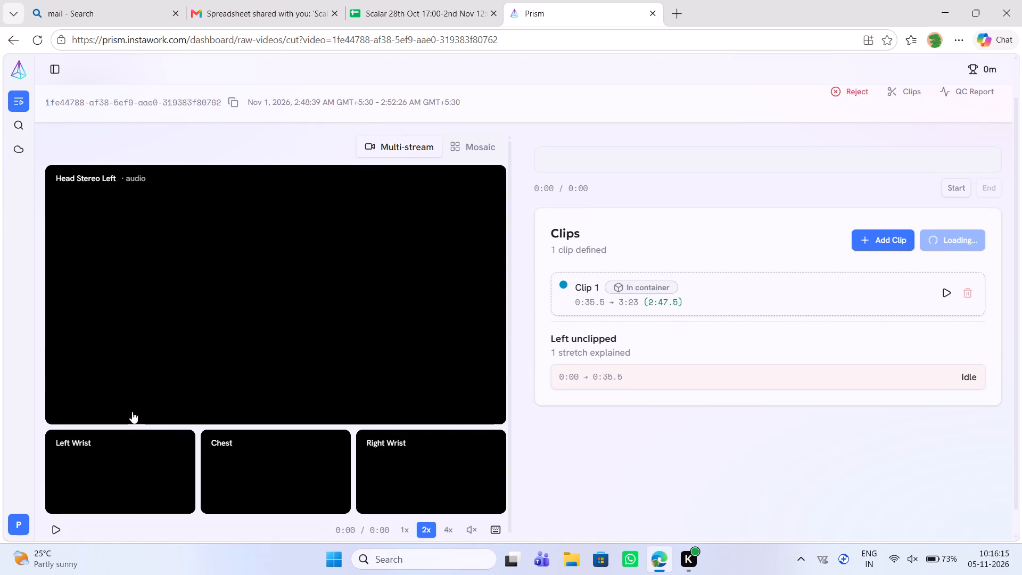
scroll(132, 412, down, 2)
click(442, 194)
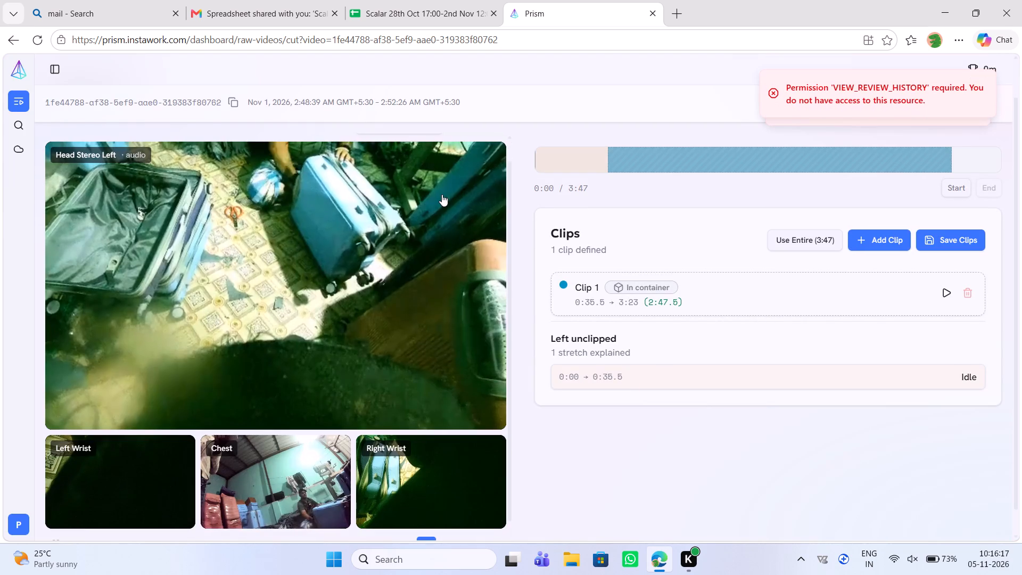
scroll(460, 226, down, 3)
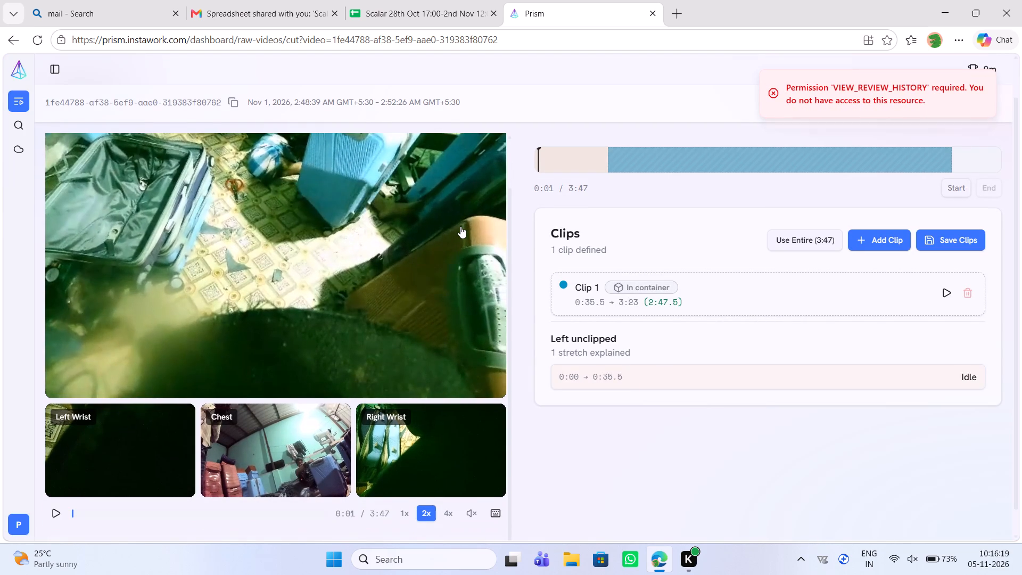
click(460, 226)
click(460, 226)
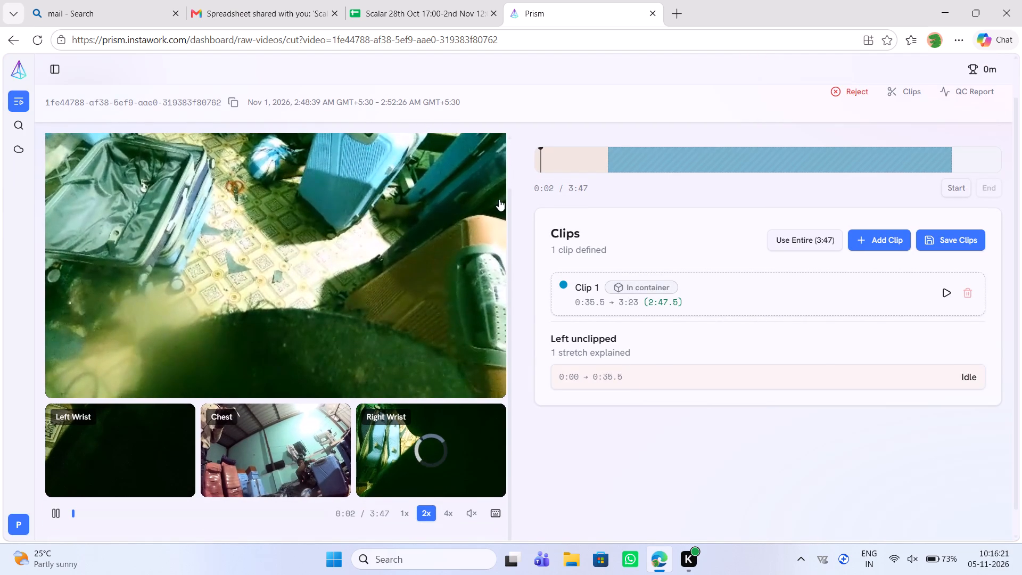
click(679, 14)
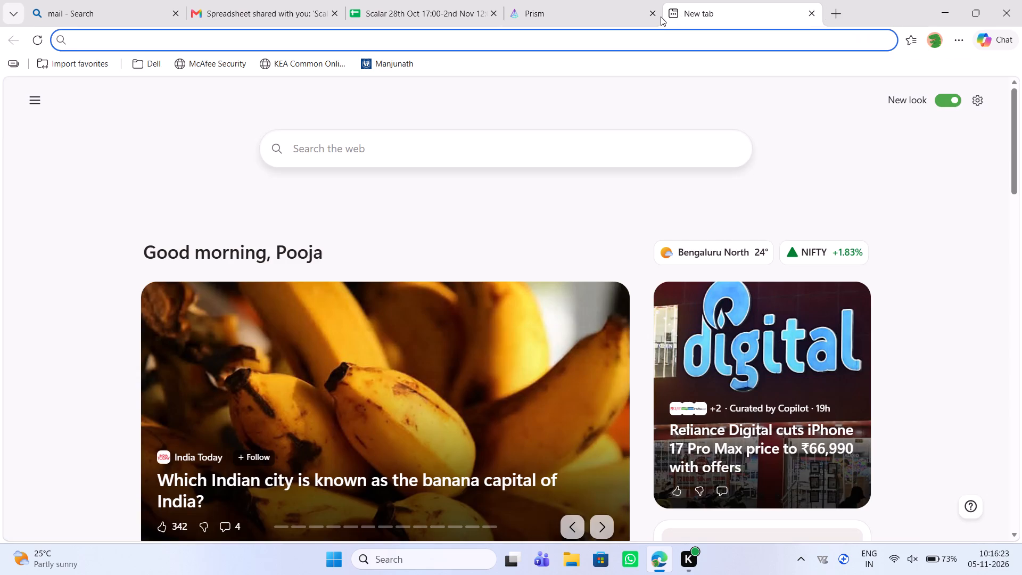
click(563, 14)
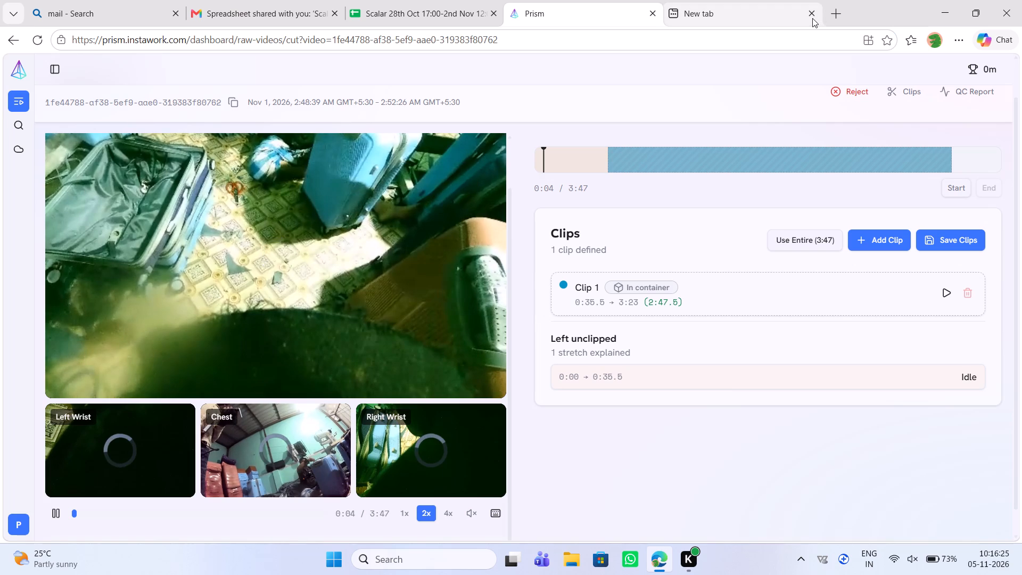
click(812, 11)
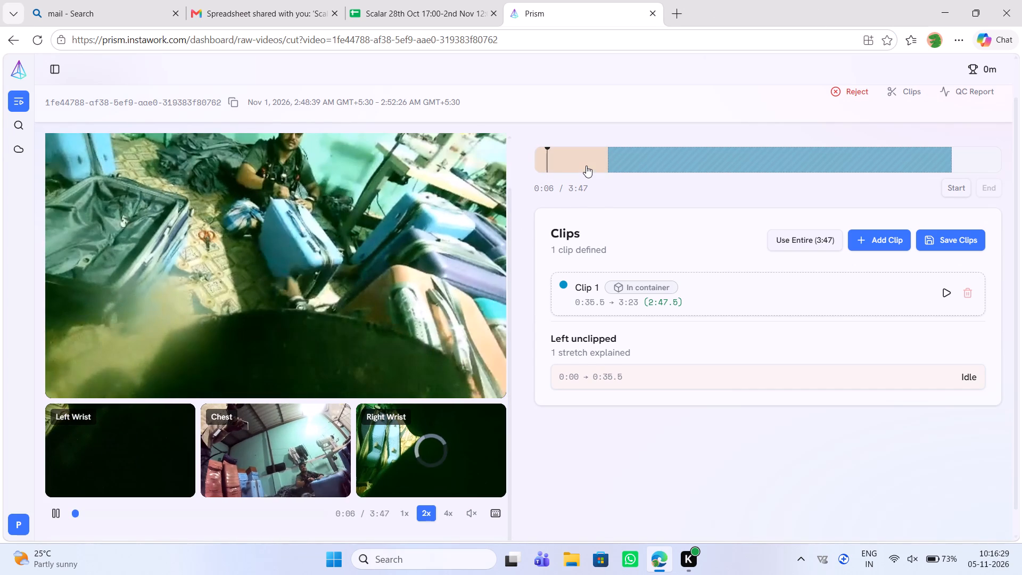
Check the row 9266 video's Idle stretch and Clip 1, skipping ahead to about 0:37, 1:19, 2:12 and 2:47.
click(586, 166)
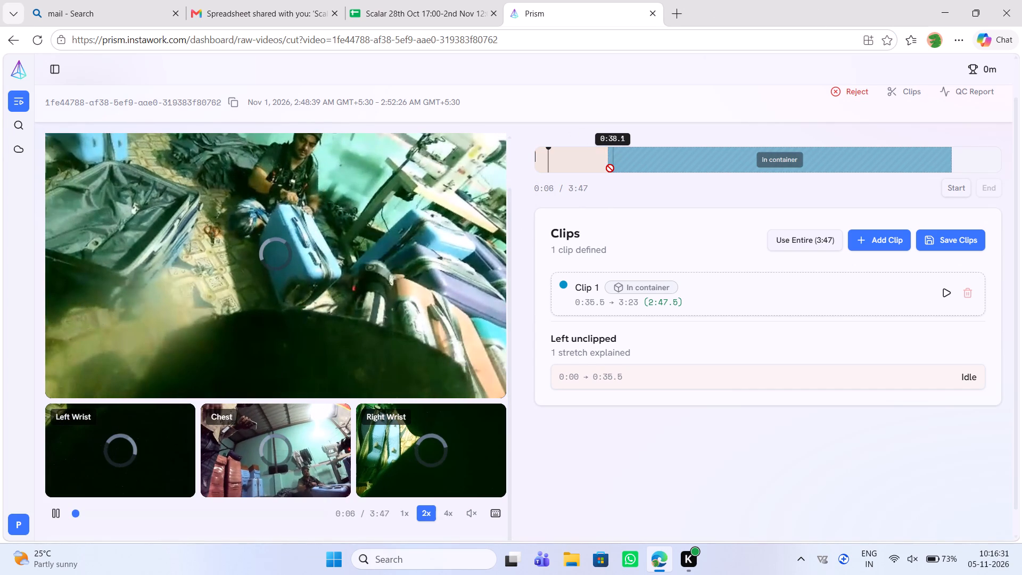
click(610, 168)
click(630, 186)
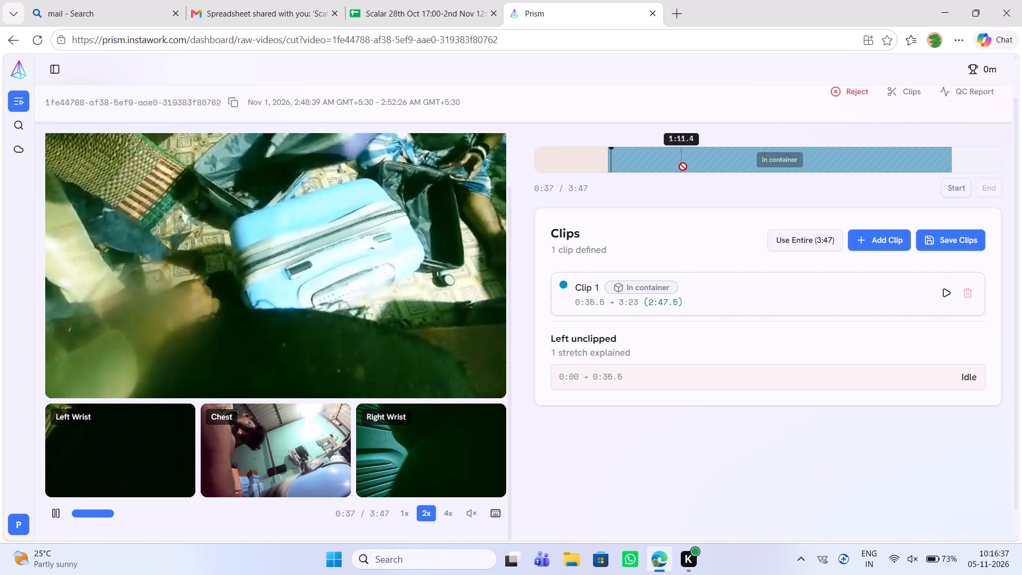
click(698, 164)
click(747, 191)
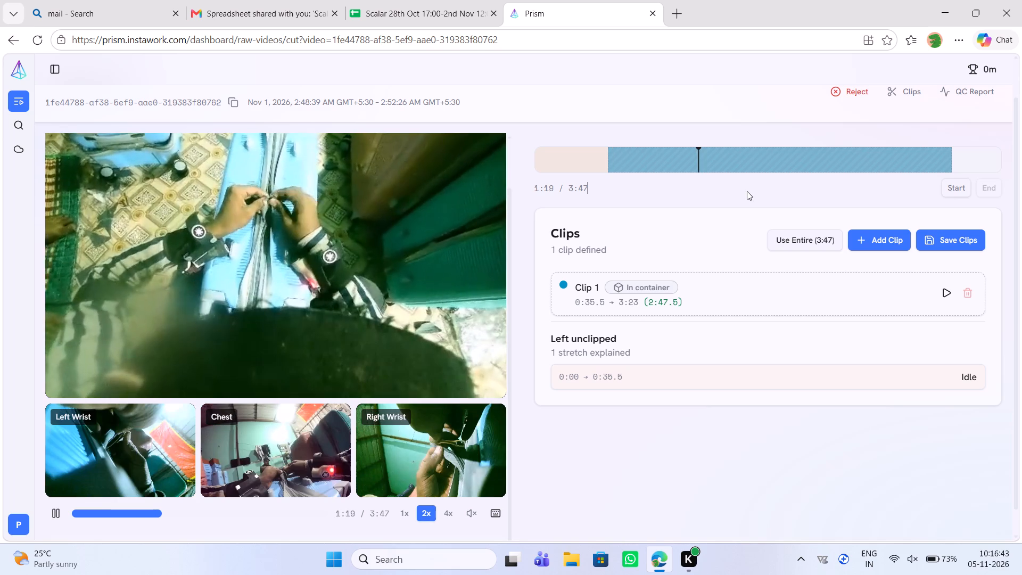
click(806, 164)
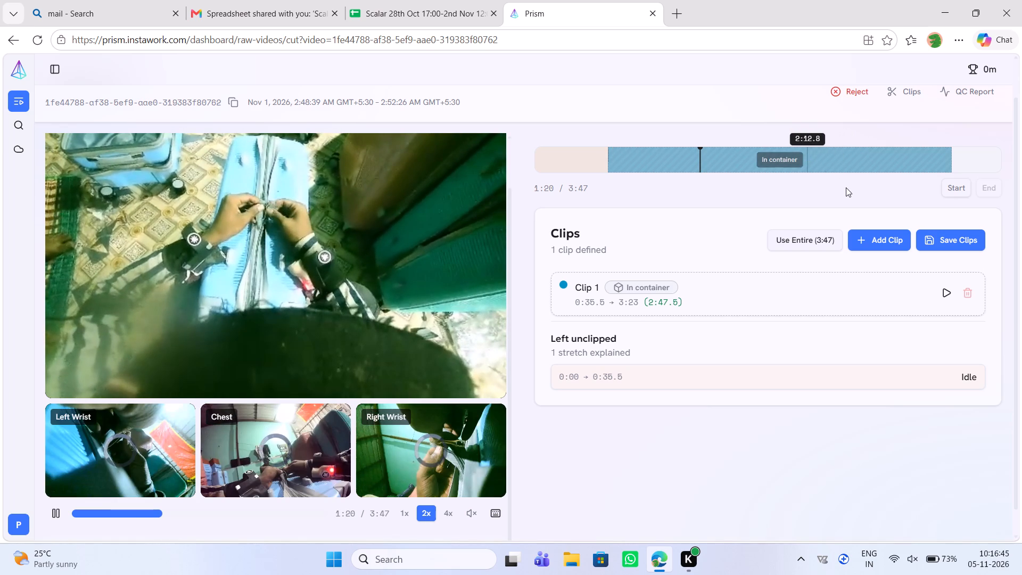
click(847, 188)
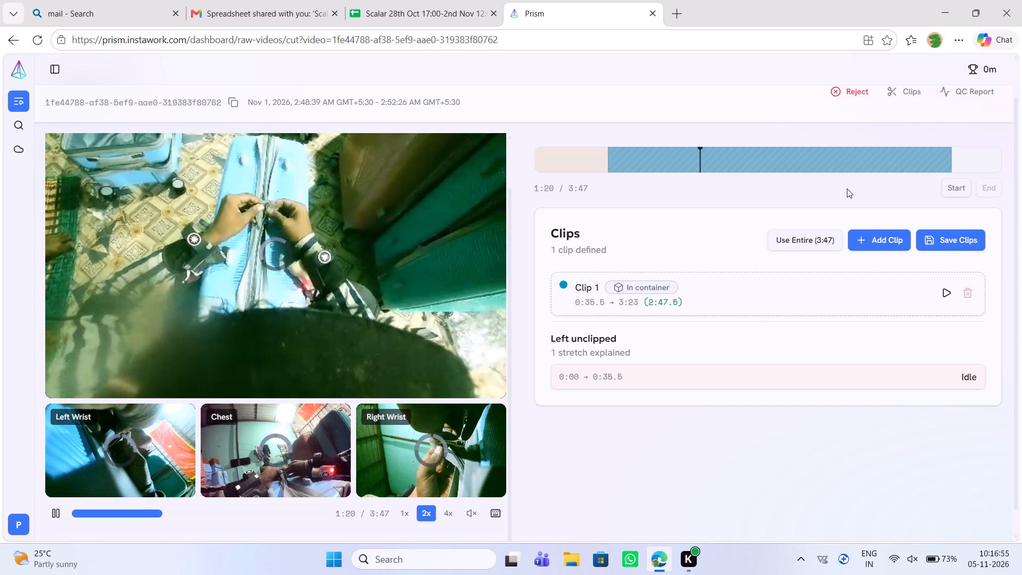
click(880, 170)
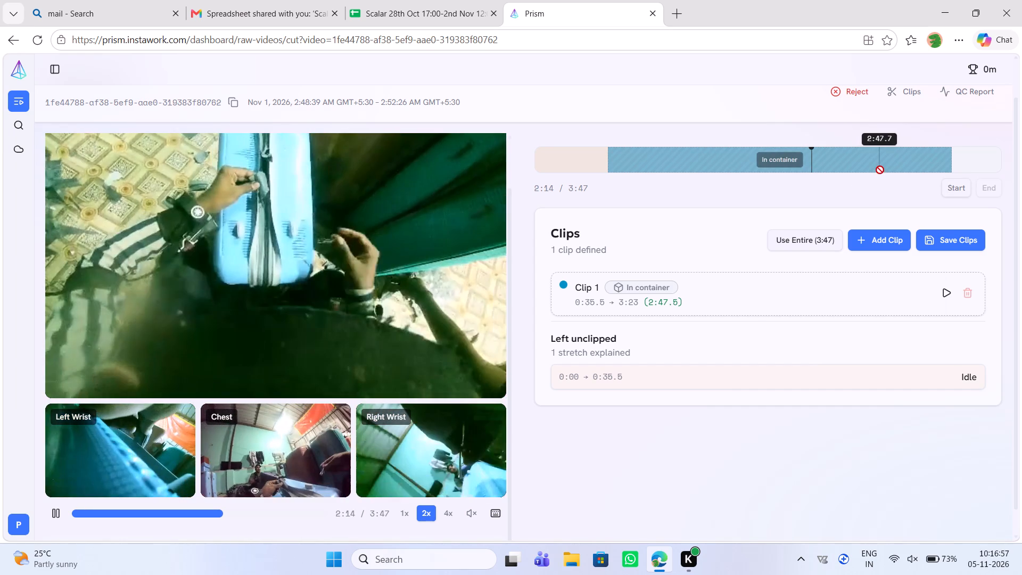
click(888, 189)
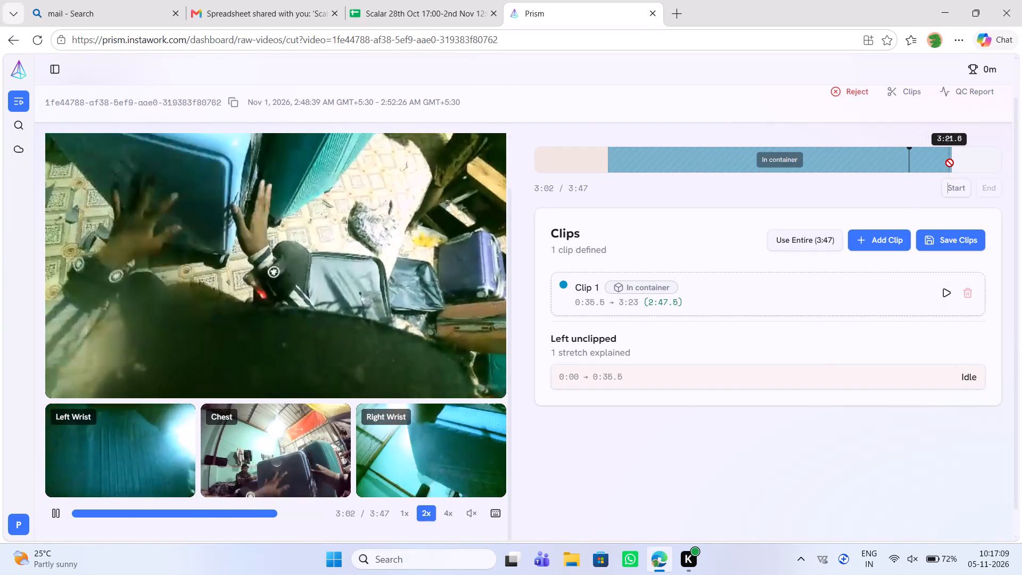
Check the footage around Clip 1's end and at about 3:40, and recheck the clip from about 1:47.
click(952, 163)
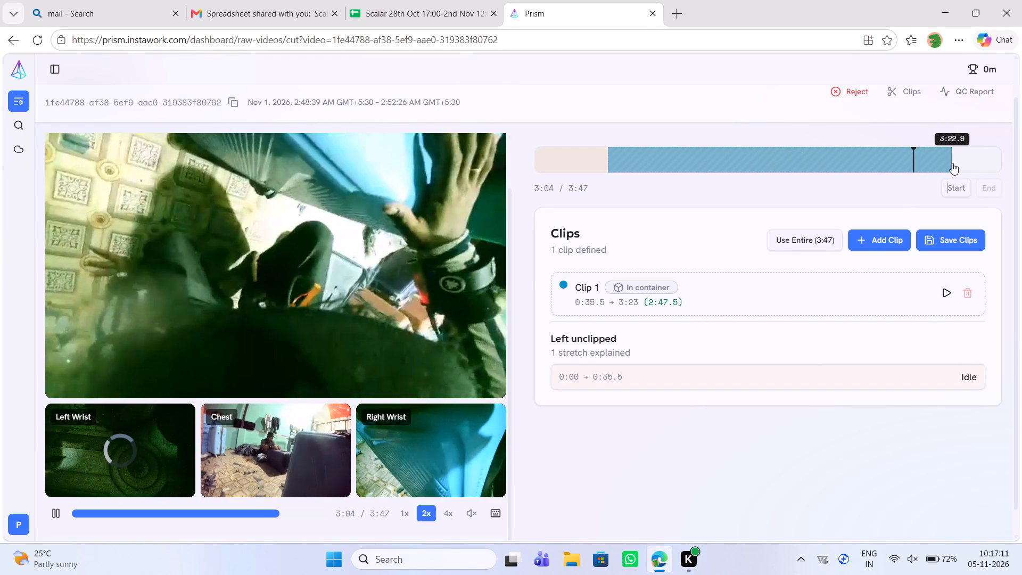
click(906, 196)
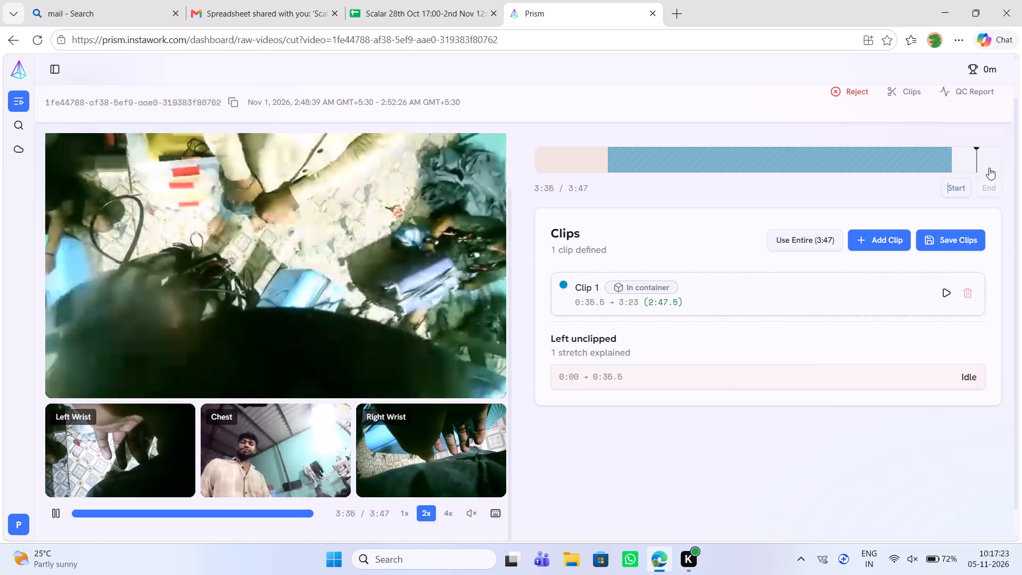
click(989, 167)
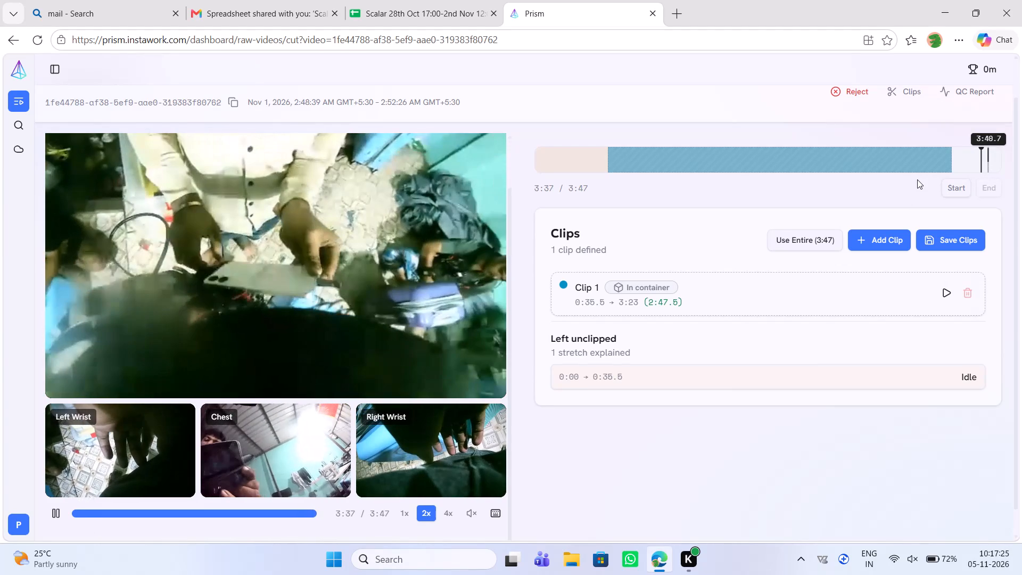
click(907, 192)
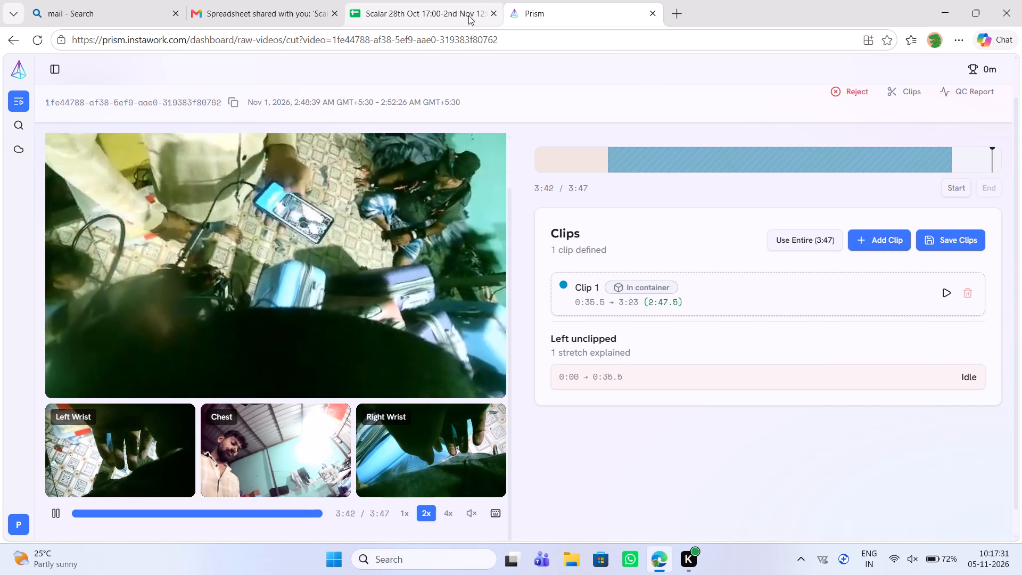
click(756, 160)
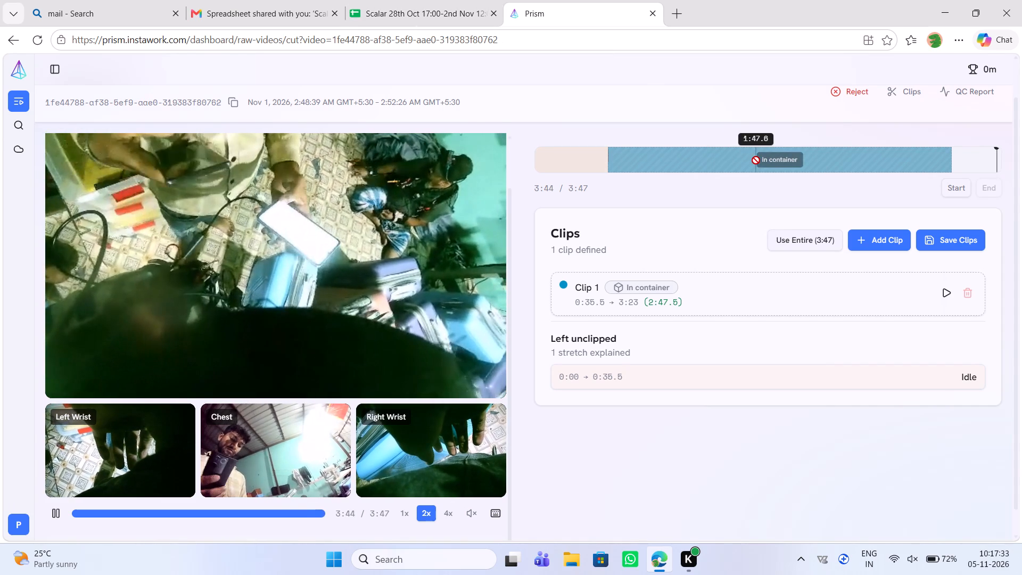
click(782, 208)
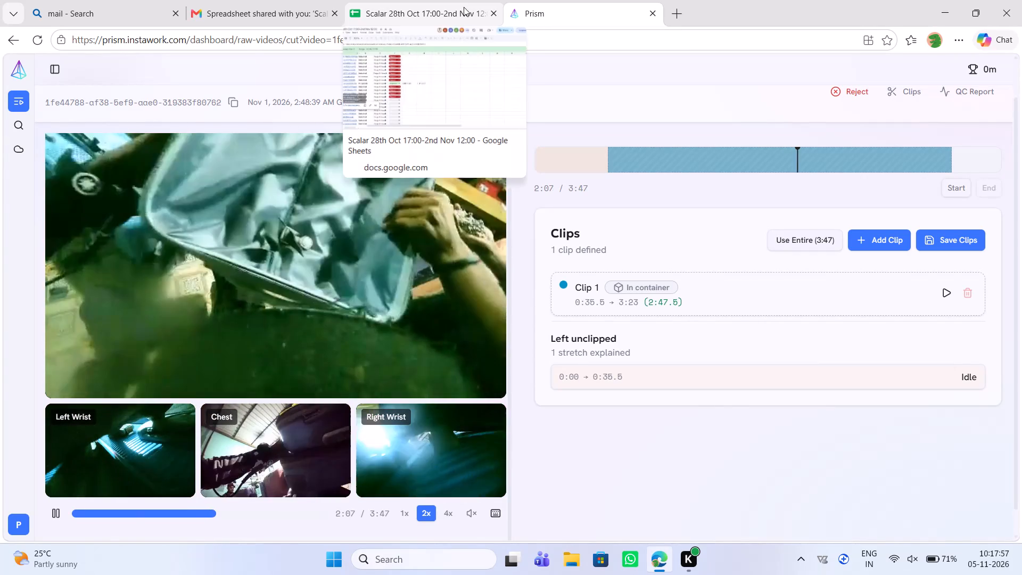
Return to the Scalar spreadsheet and set row 9266's status in column F to Reject.
click(464, 7)
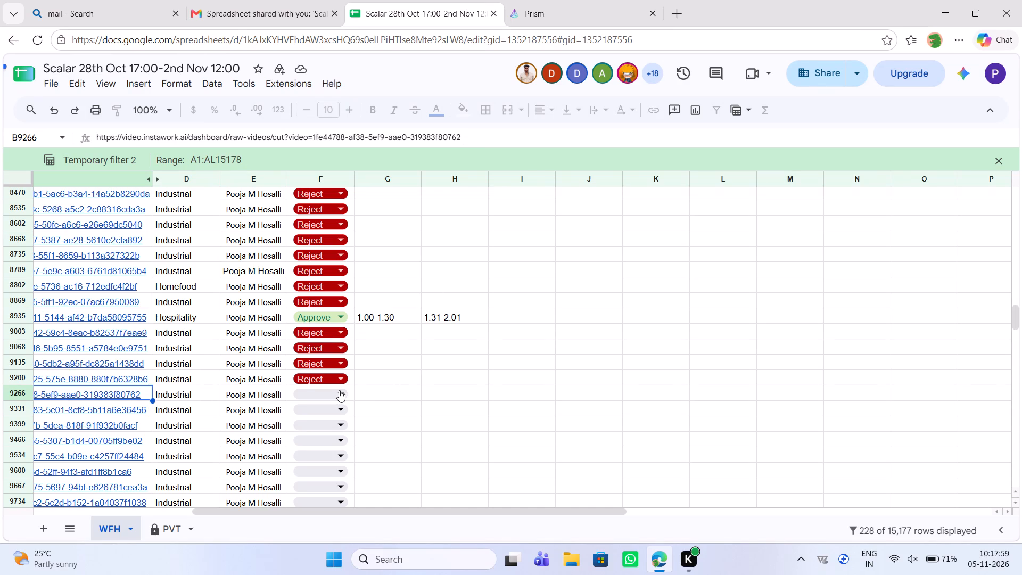
click(339, 390)
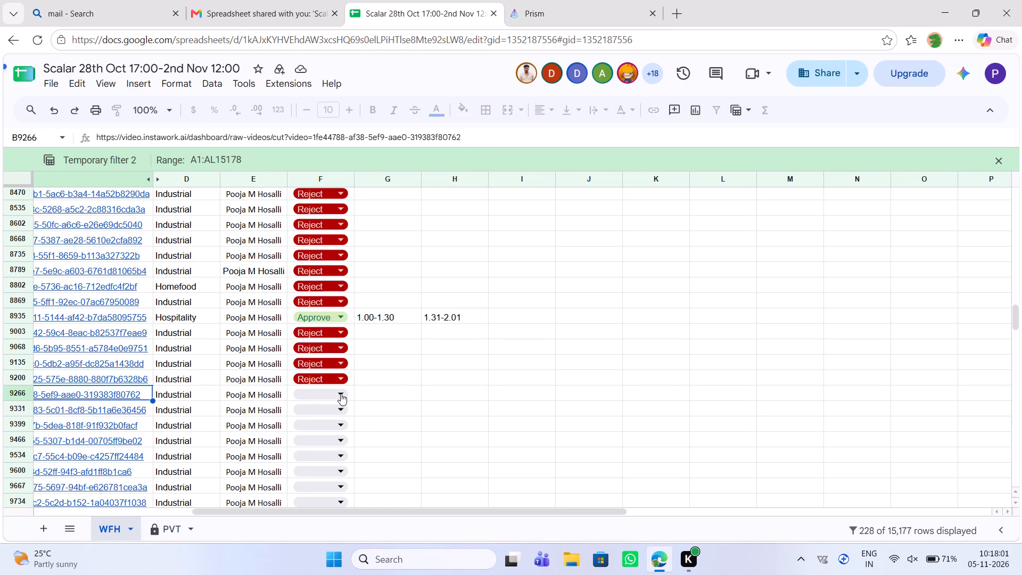
click(341, 393)
click(341, 393)
click(355, 454)
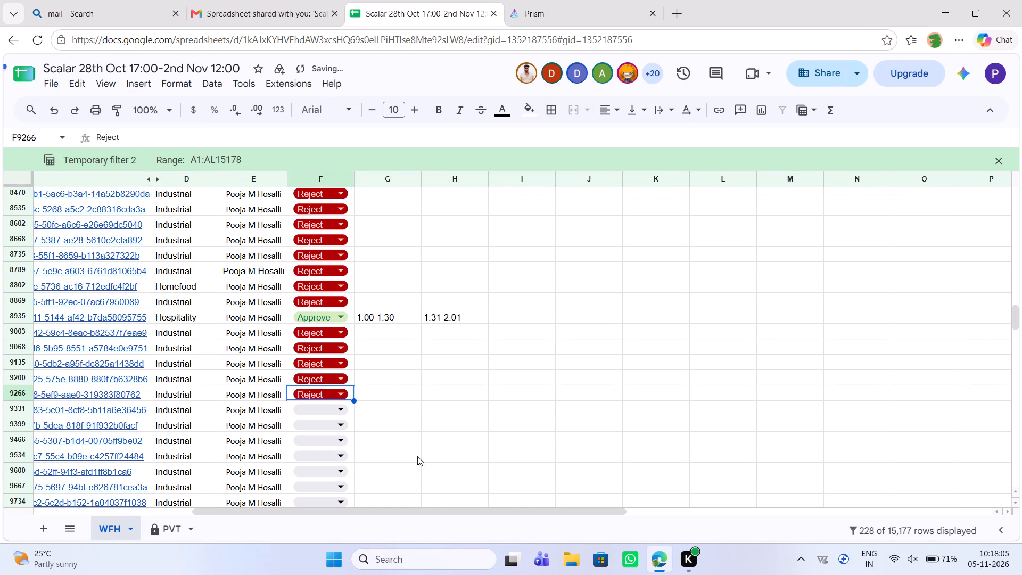
Set row 9266's reason in column AC to Hands out of frame and its column AD value to No.
scroll(530, 477, left, 3)
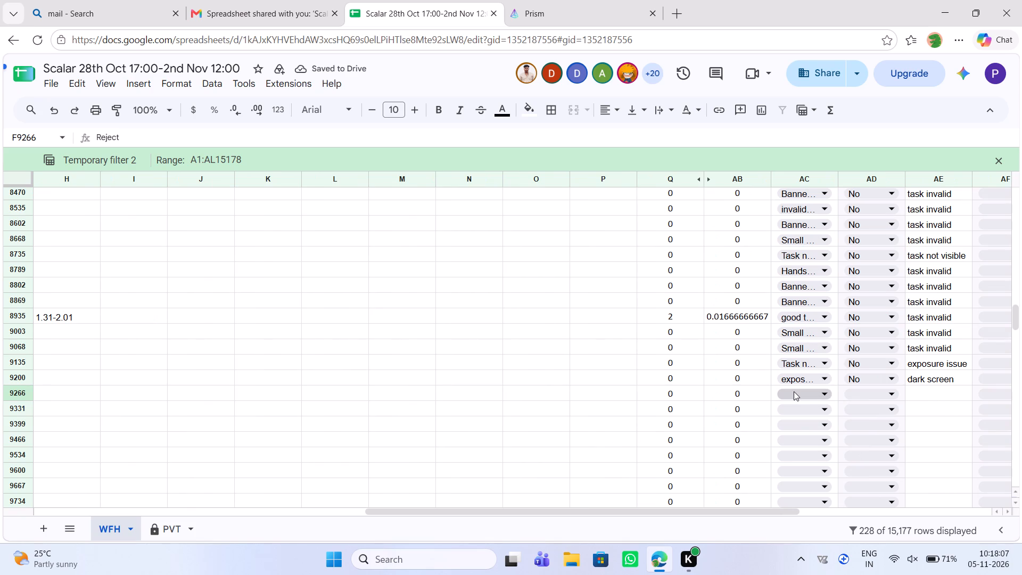
click(794, 391)
click(824, 451)
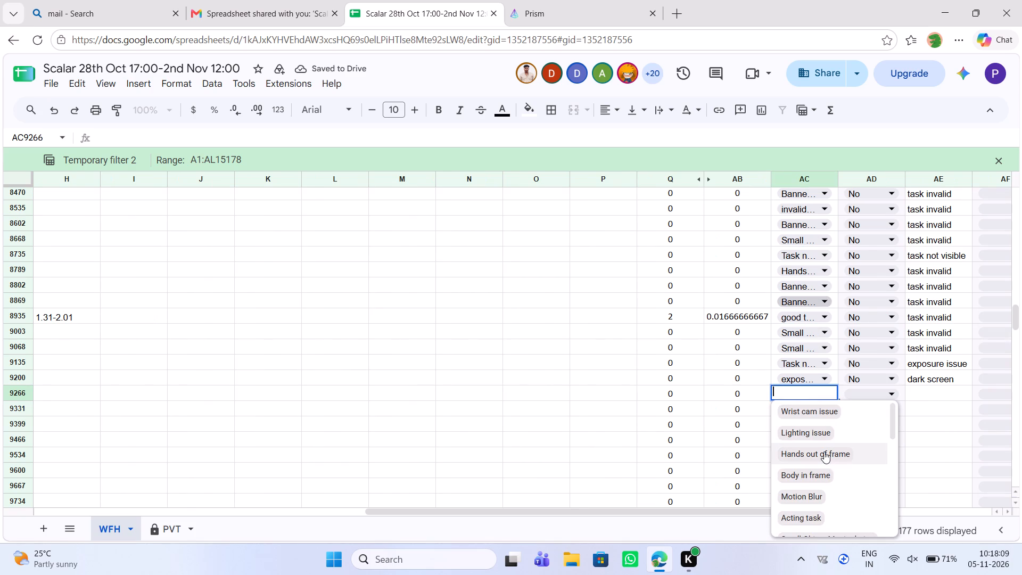
click(864, 394)
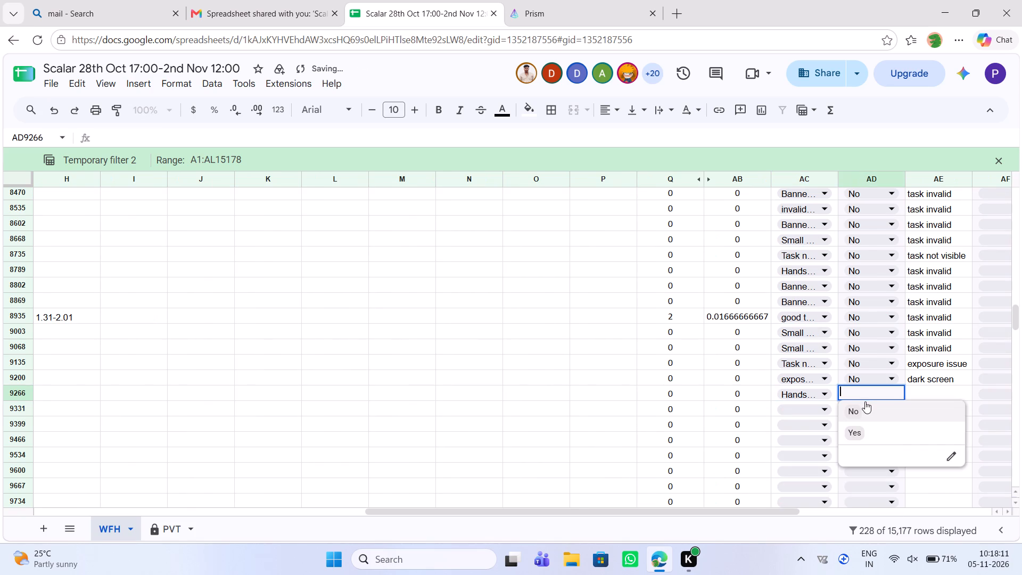
click(865, 401)
Paste the "task invalid" comment into row 9266's column AE.
click(928, 396)
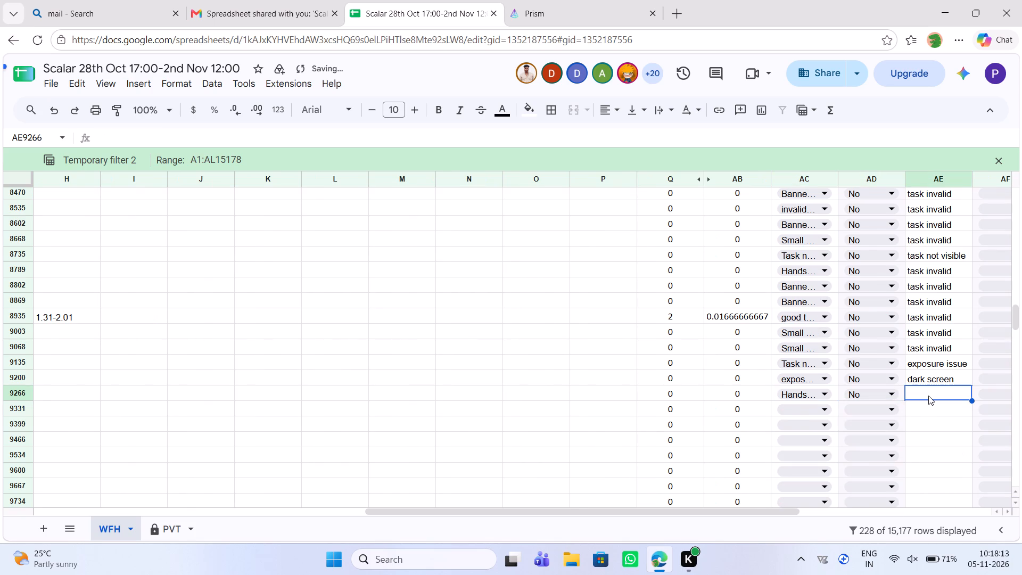
key(ctrl+v)
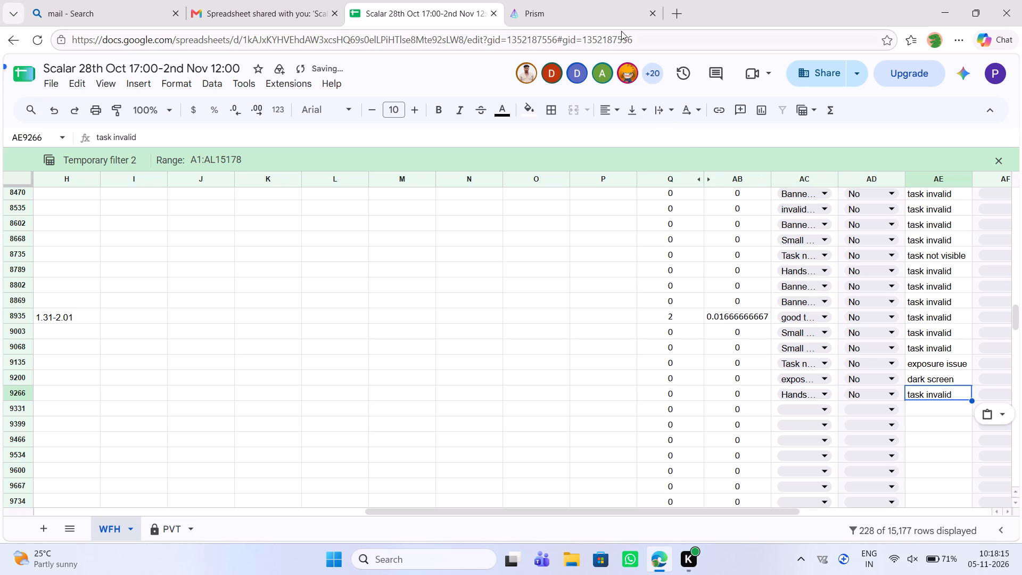
Go back to the row 9266 video and recheck its footage near Clip 1's end and at about 3:45.
click(603, 12)
click(472, 173)
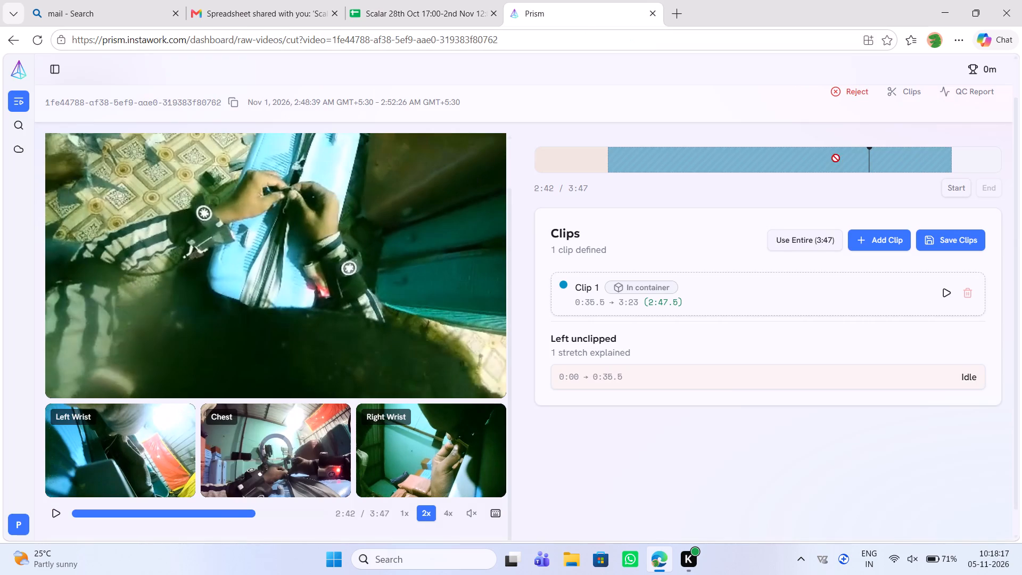
click(943, 165)
click(887, 199)
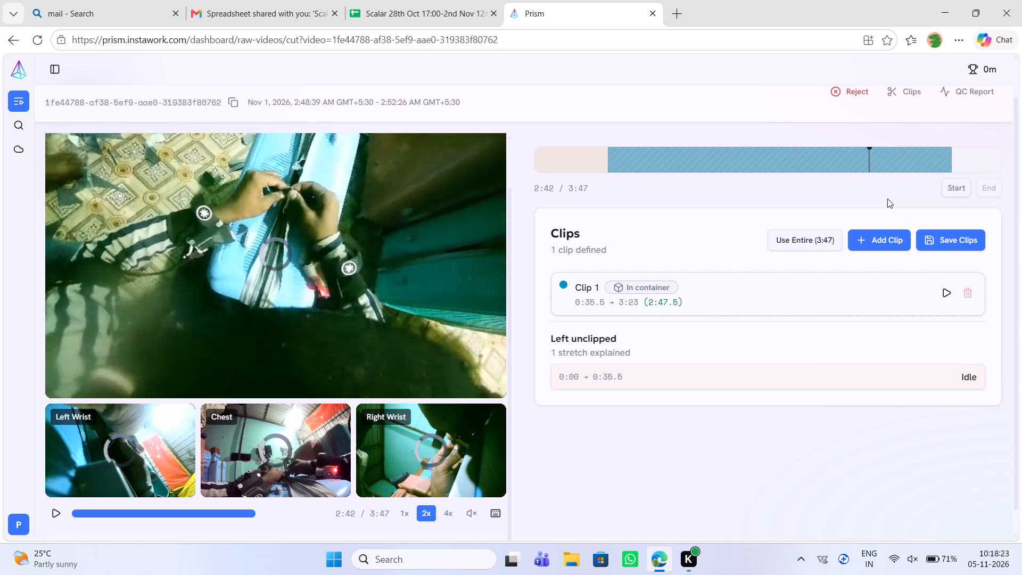
click(999, 172)
click(664, 115)
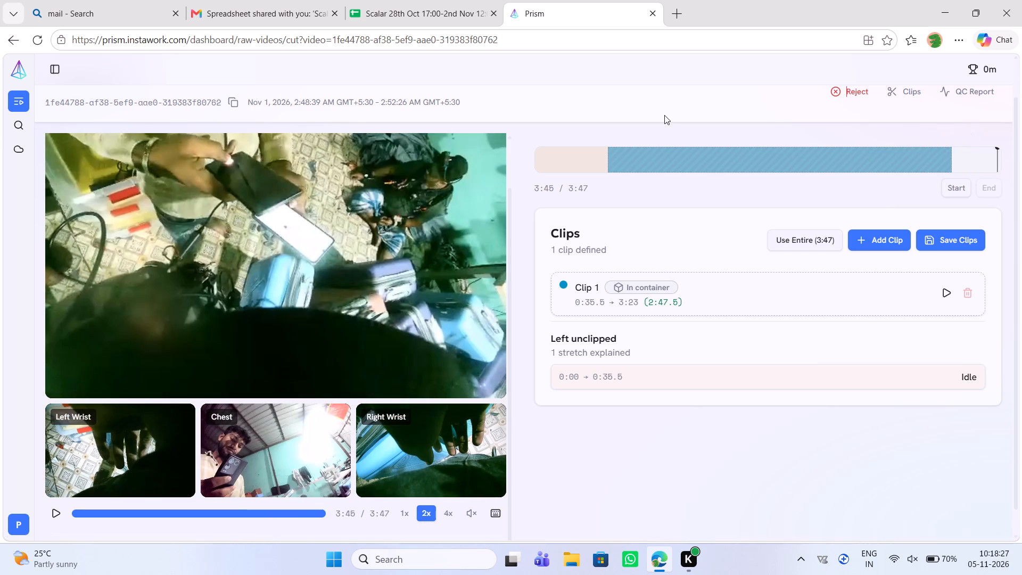
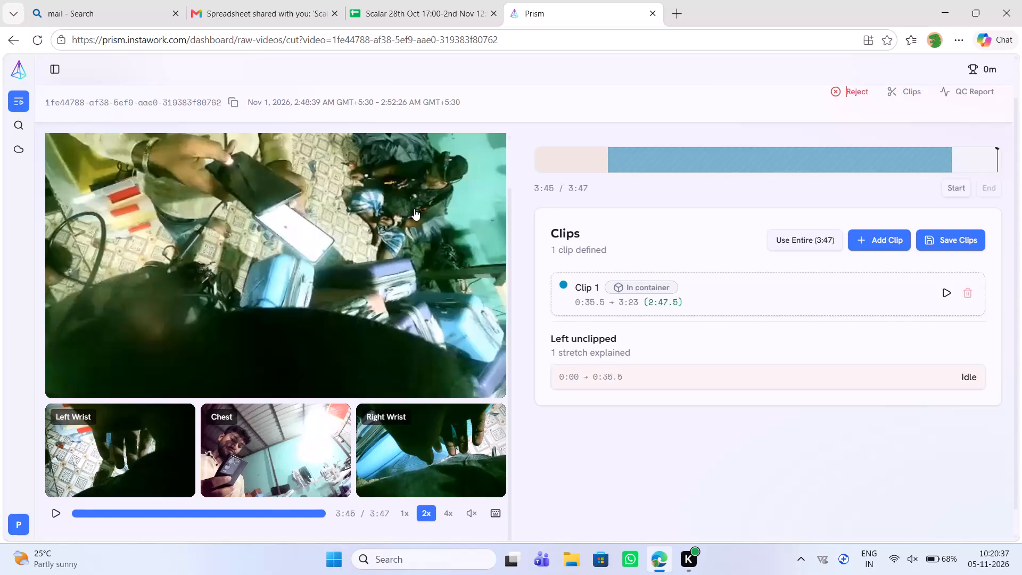
Play the rest of the row 9266 video from 3:45 to its end to check the final seconds.
click(414, 209)
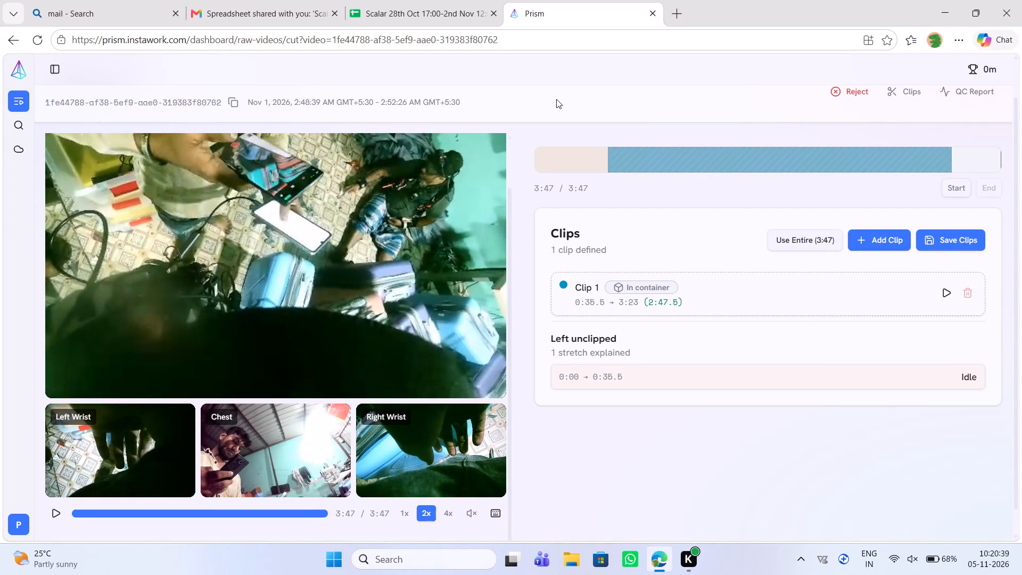
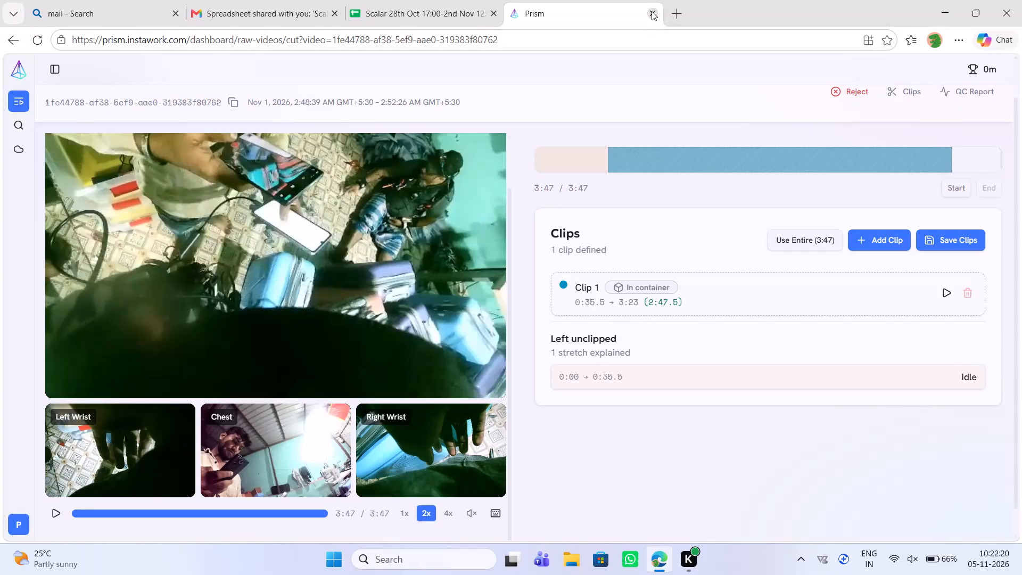
Close the row 9266 video and open the linked video for row 9331 from the WFH sheet.
click(652, 11)
scroll(162, 341, down, 1)
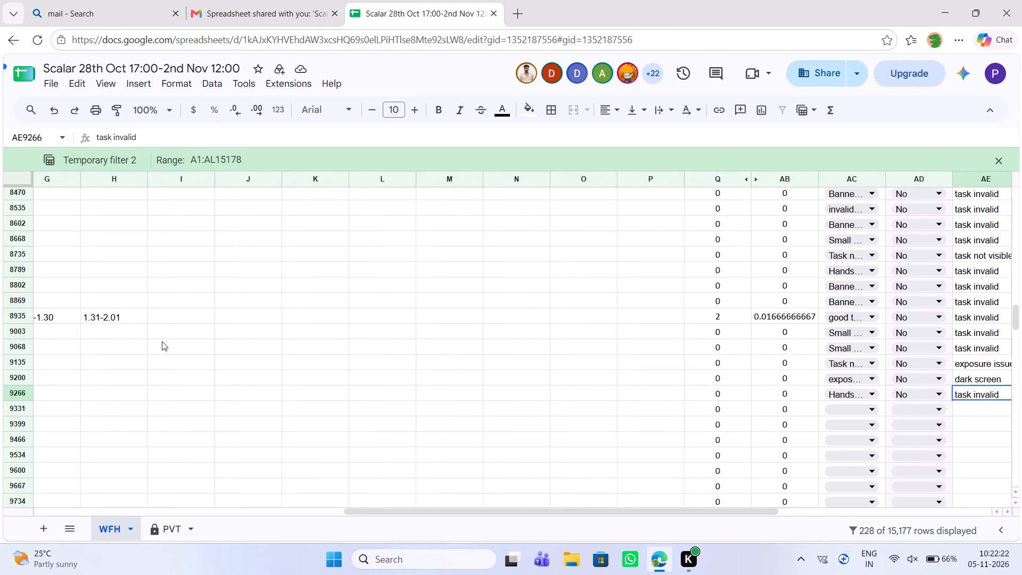
scroll(162, 341, down, 1)
scroll(162, 341, left, 2)
scroll(162, 341, down, 1)
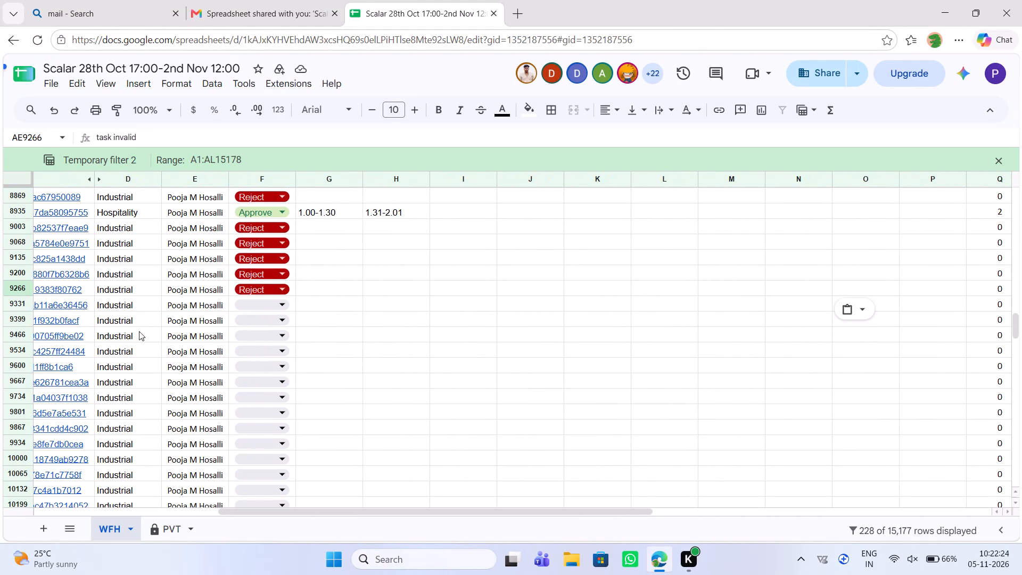
click(84, 306)
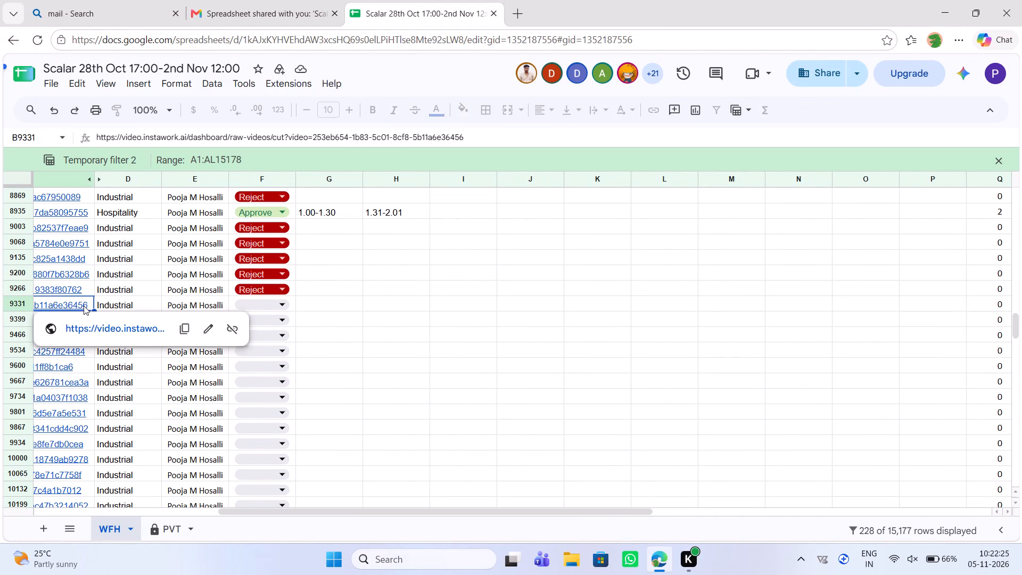
click(97, 329)
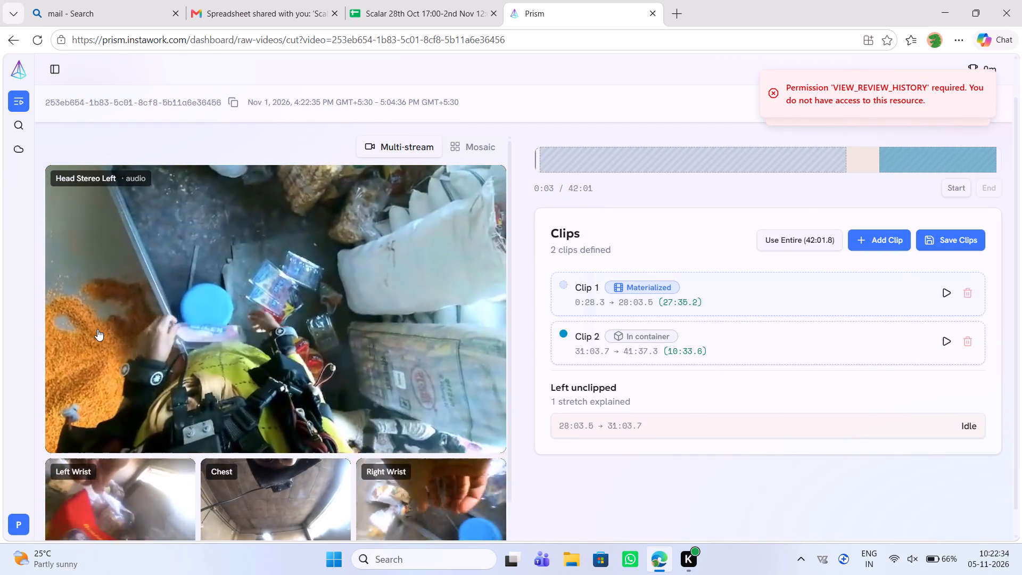
Skim the row 9331 video from its opening part, jumping ahead within Clip 1 to examine the task footage.
scroll(307, 313, down, 1)
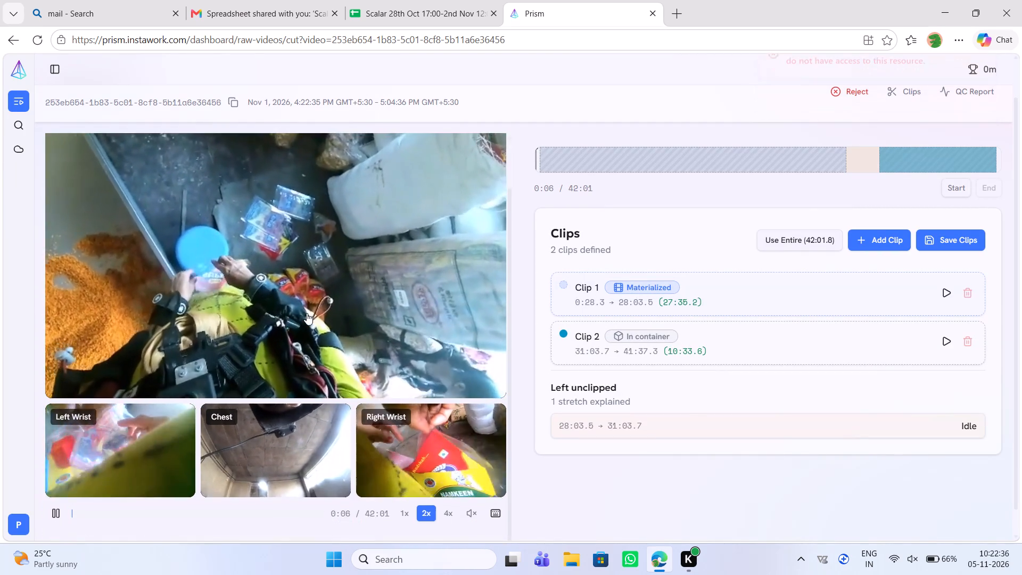
click(563, 171)
click(623, 196)
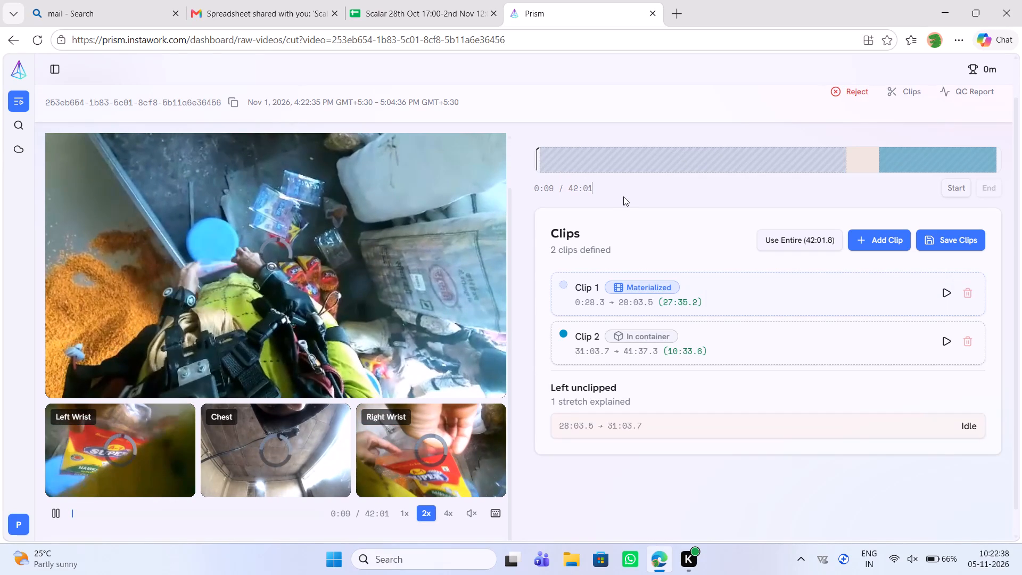
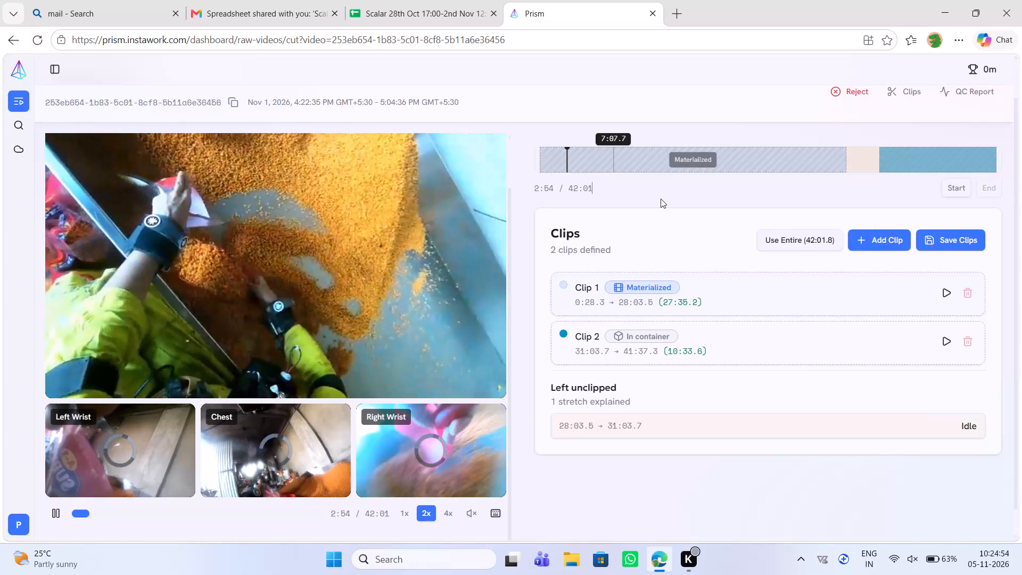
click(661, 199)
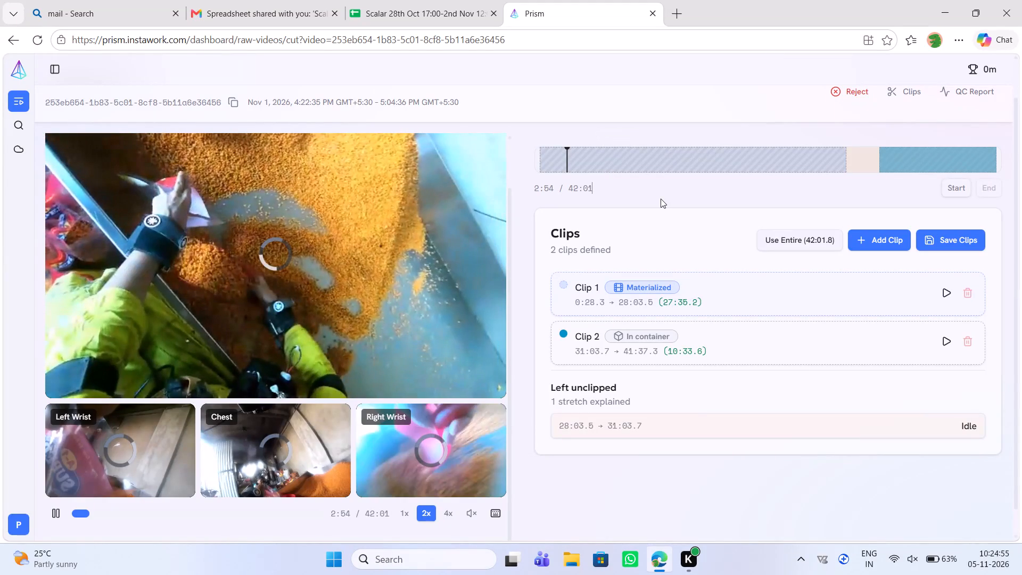
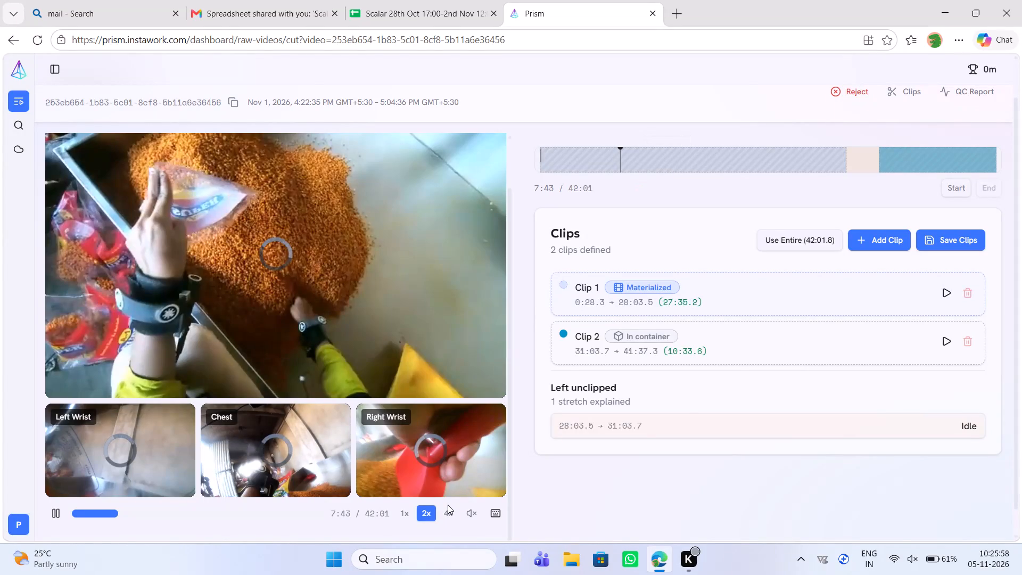
Move the video playback back to about 7:00, within the materialized Clip 1, to review that part of the footage.
scroll(435, 395, down, 1)
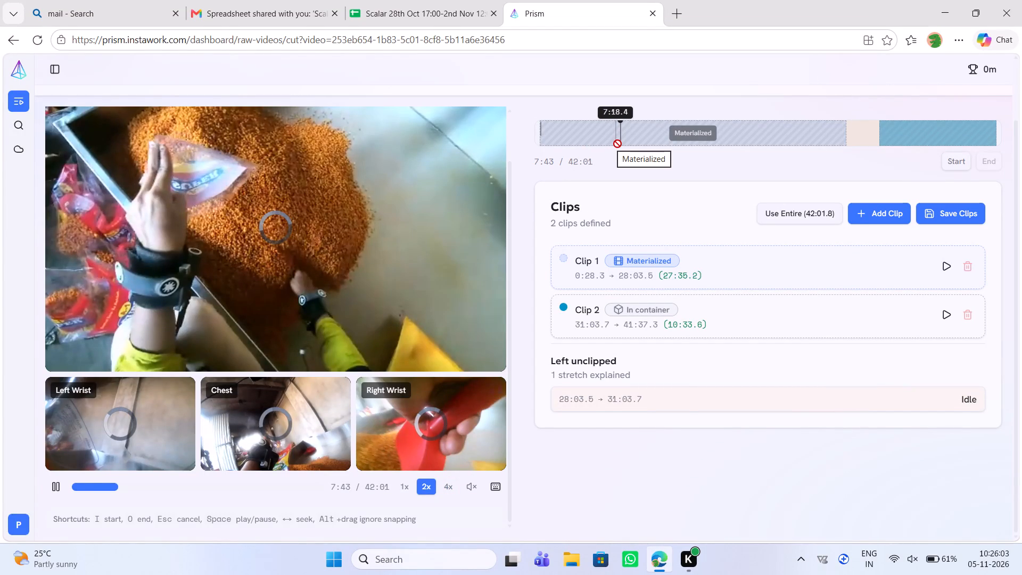
click(612, 145)
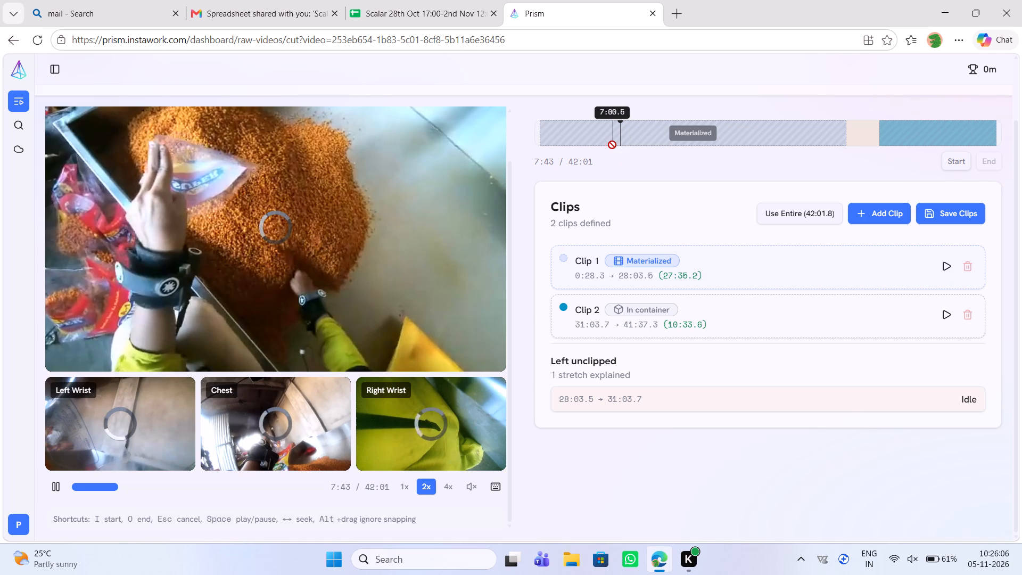
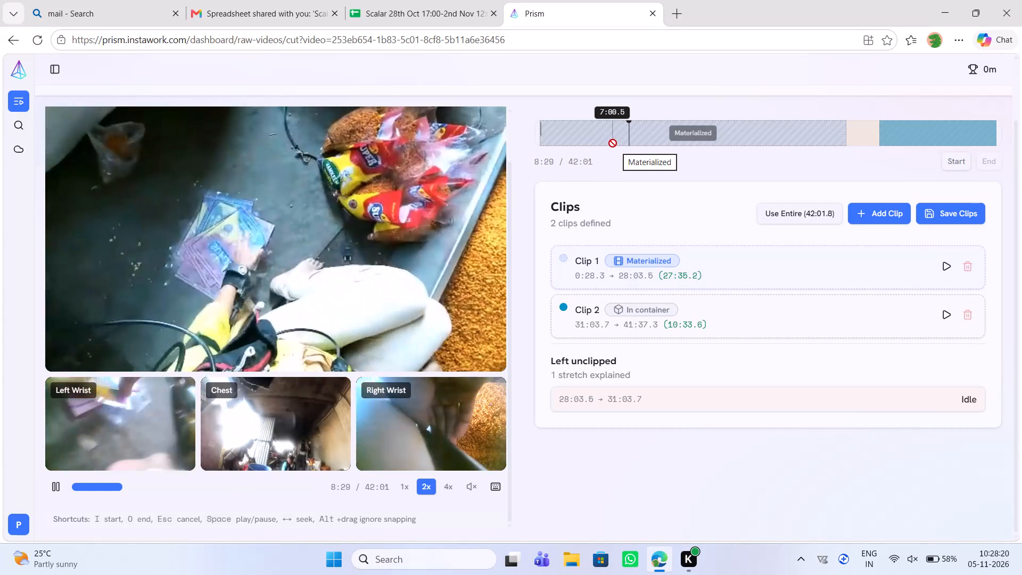
Try to move the playback back to about 7:00 within Clip 1, briefly pausing and resuming the video between attempts.
click(613, 143)
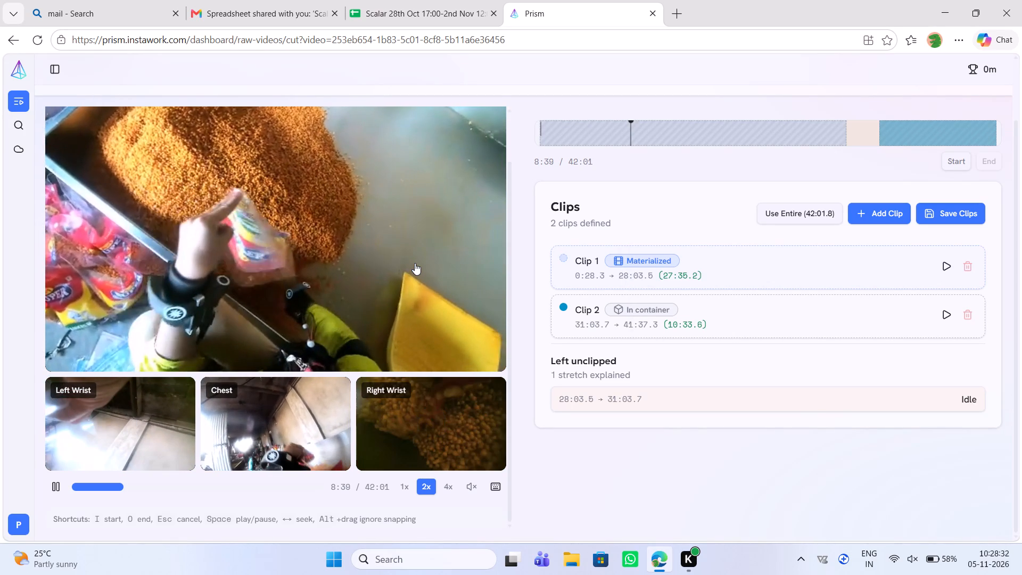
click(414, 225)
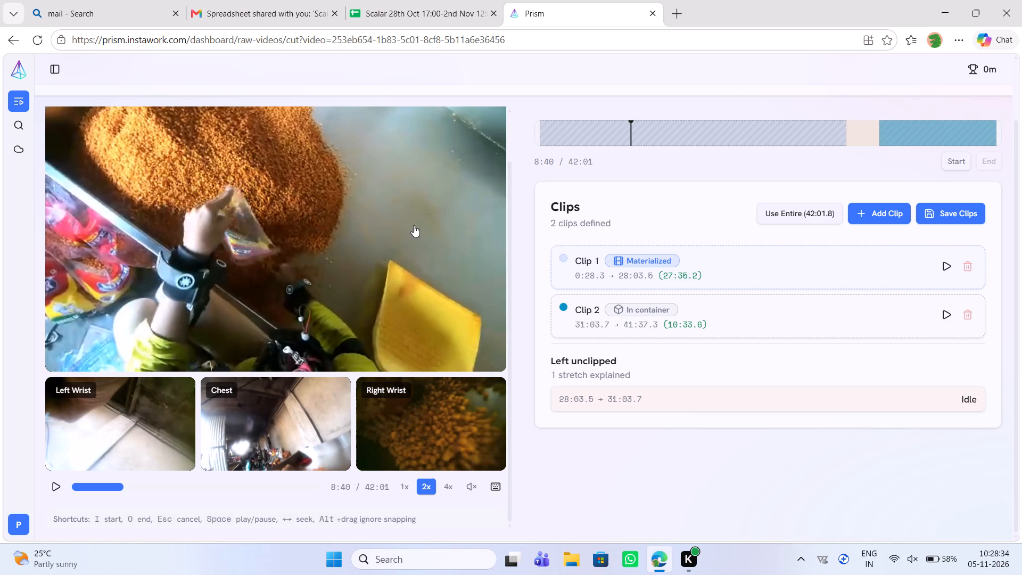
click(414, 225)
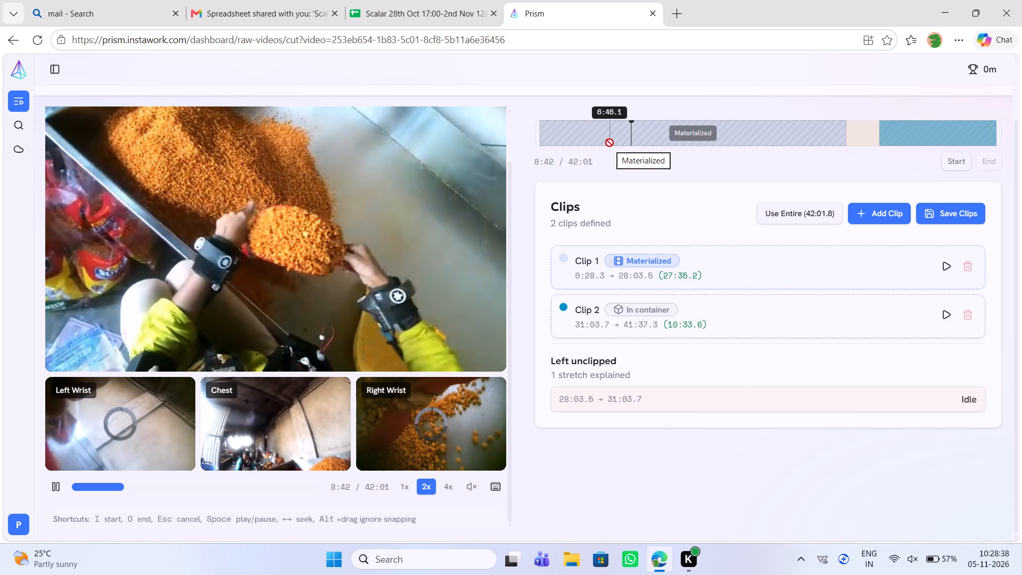
click(612, 142)
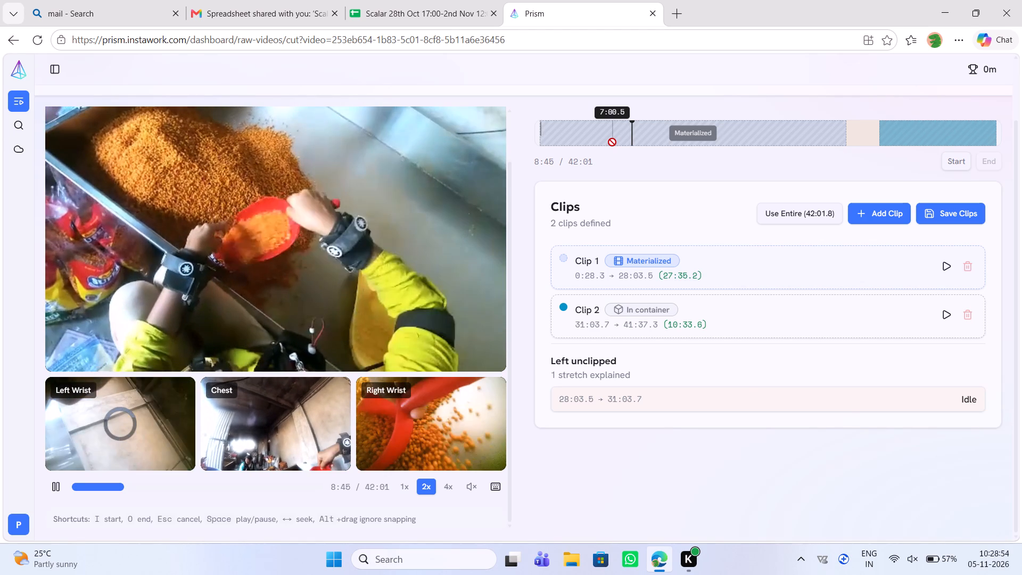
click(612, 142)
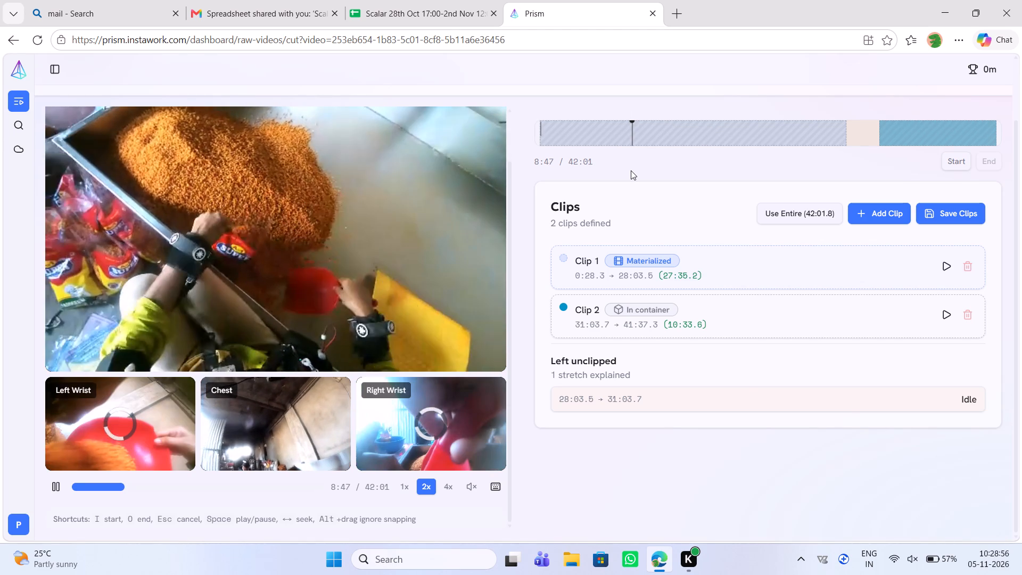
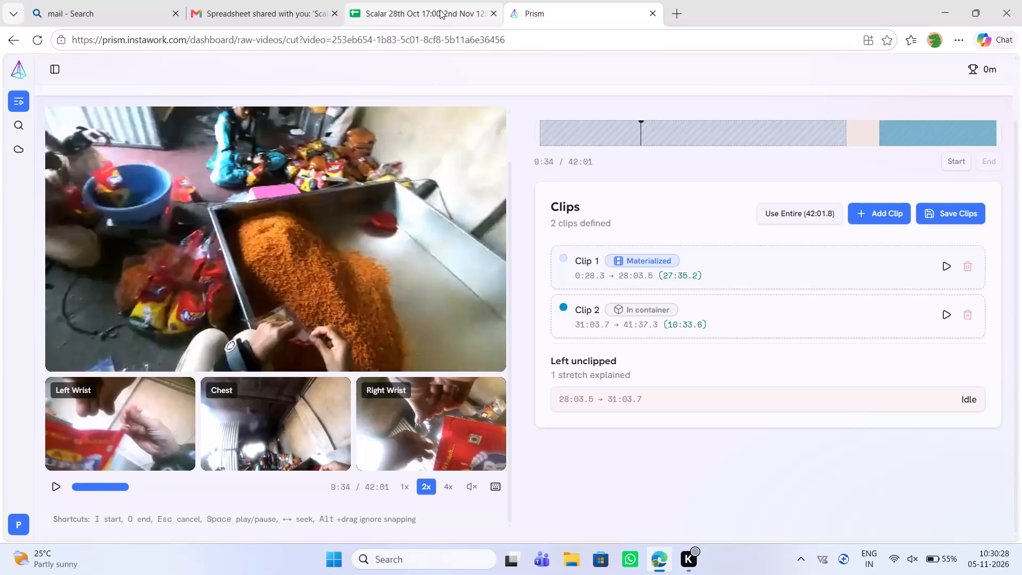
Mark row 9331 as Approve in the spreadsheet and enter 7.00-7.30 as its first clip range in column G.
click(282, 303)
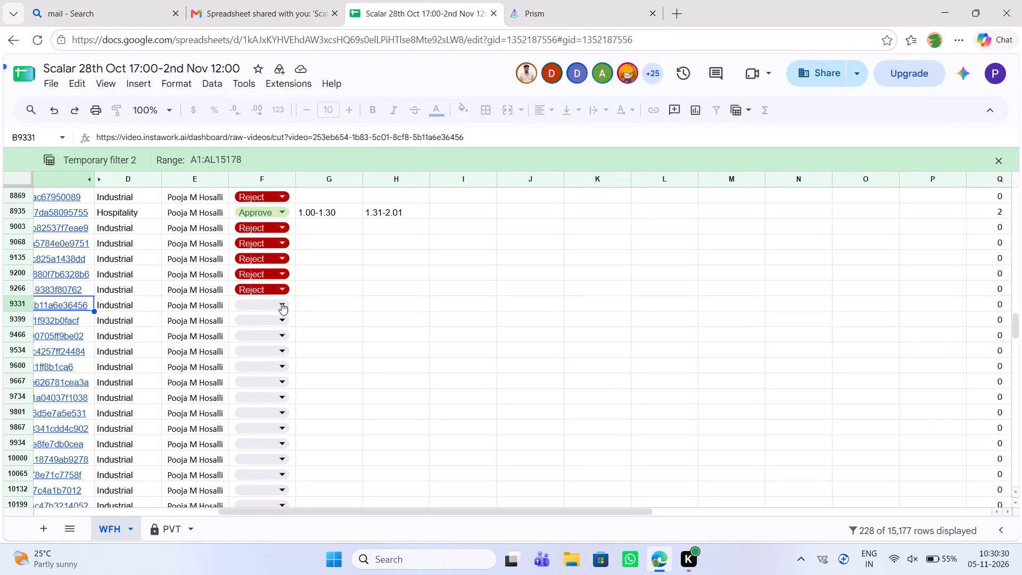
click(285, 325)
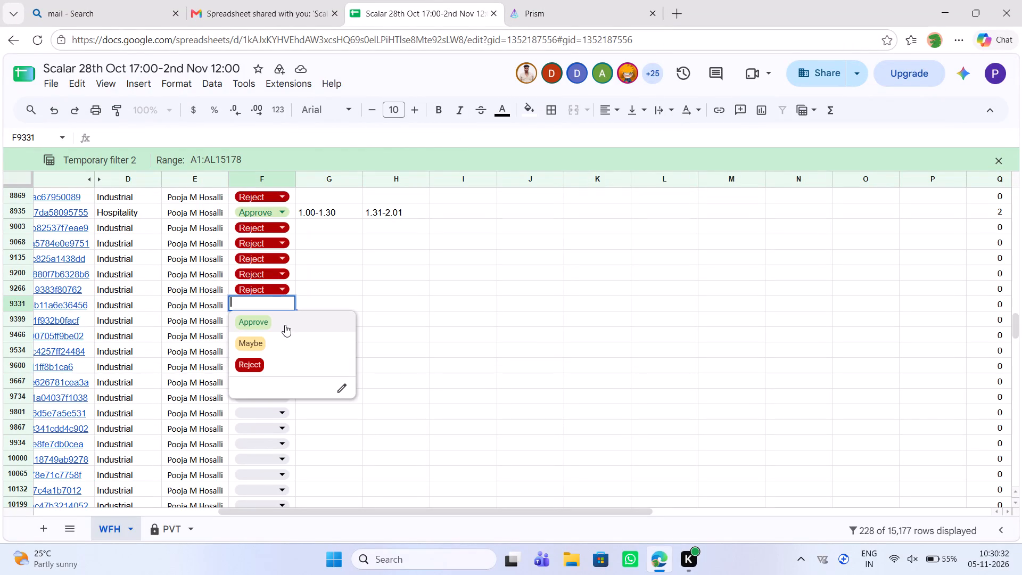
click(315, 307)
text(7.00)
key(minus)
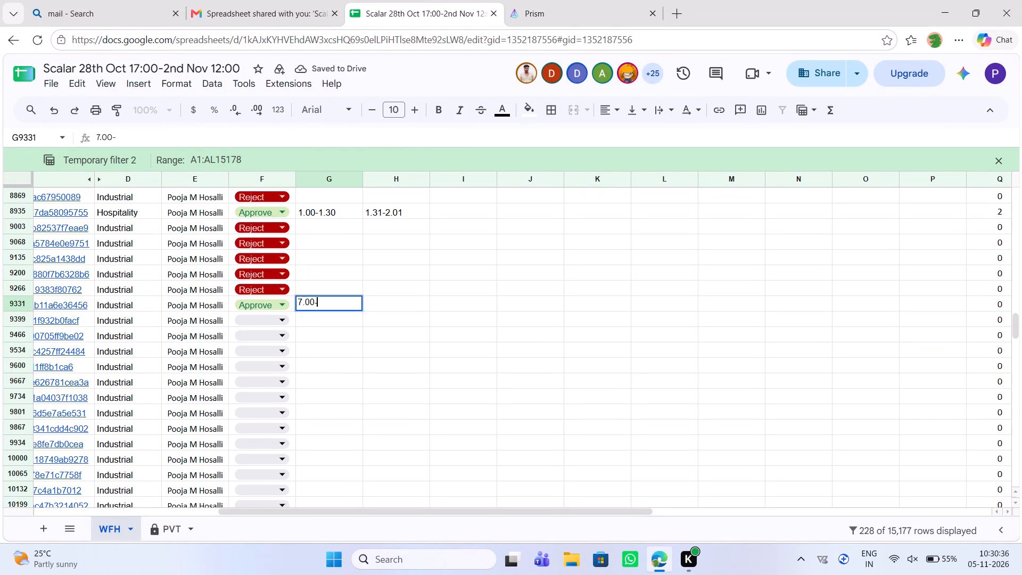
key(8)
key(BackSpace)
text(7.30)
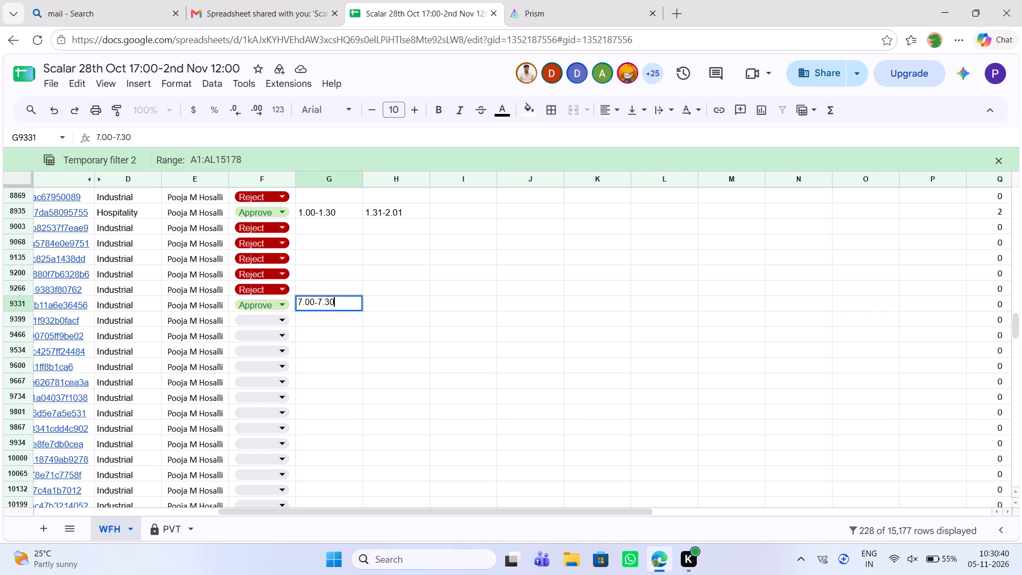
click(510, 344)
Set row 9331's reason in column AC to "good to go" and column AD to No.
scroll(510, 344, left, 4)
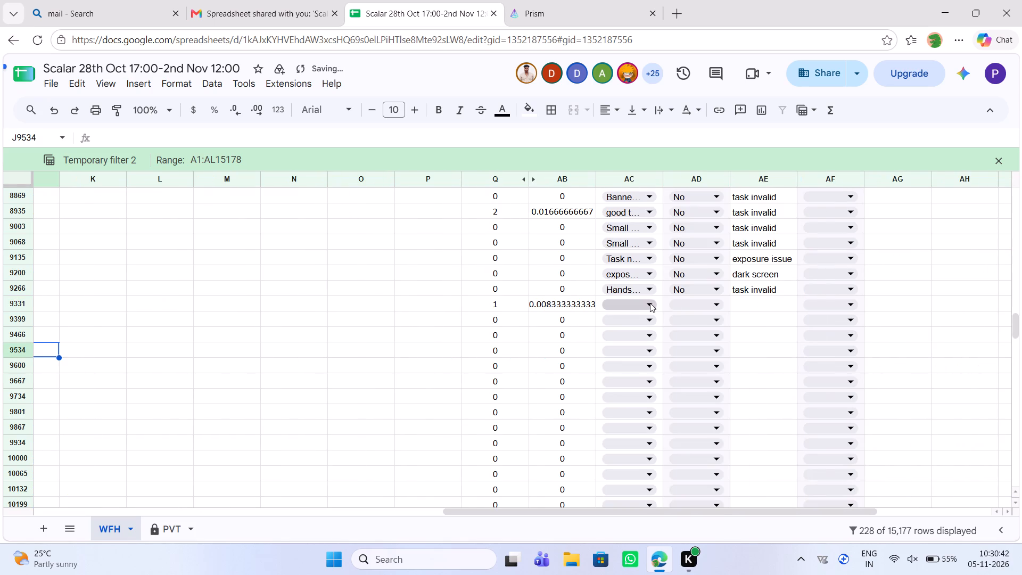
click(649, 303)
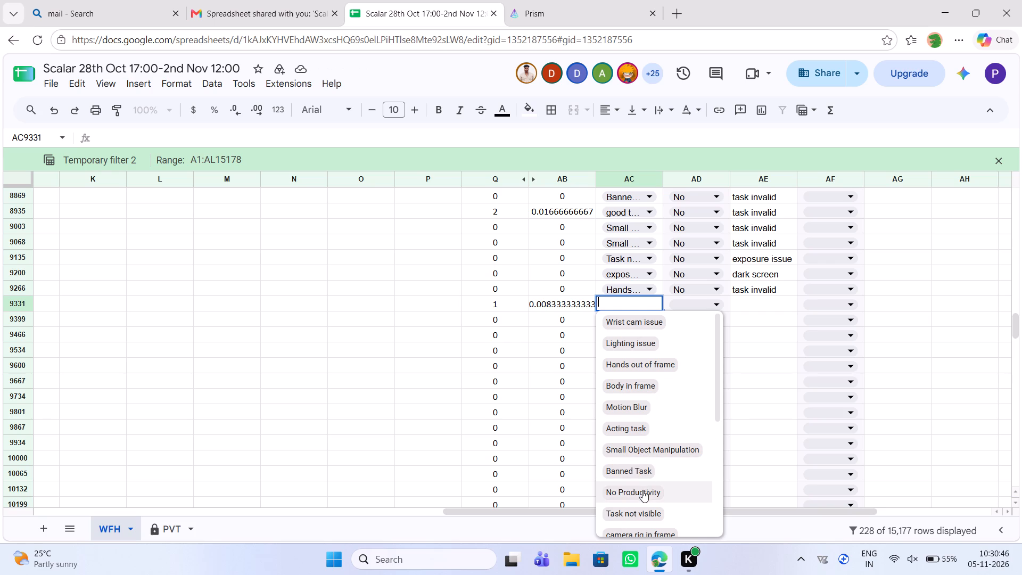
scroll(650, 478, down, 2)
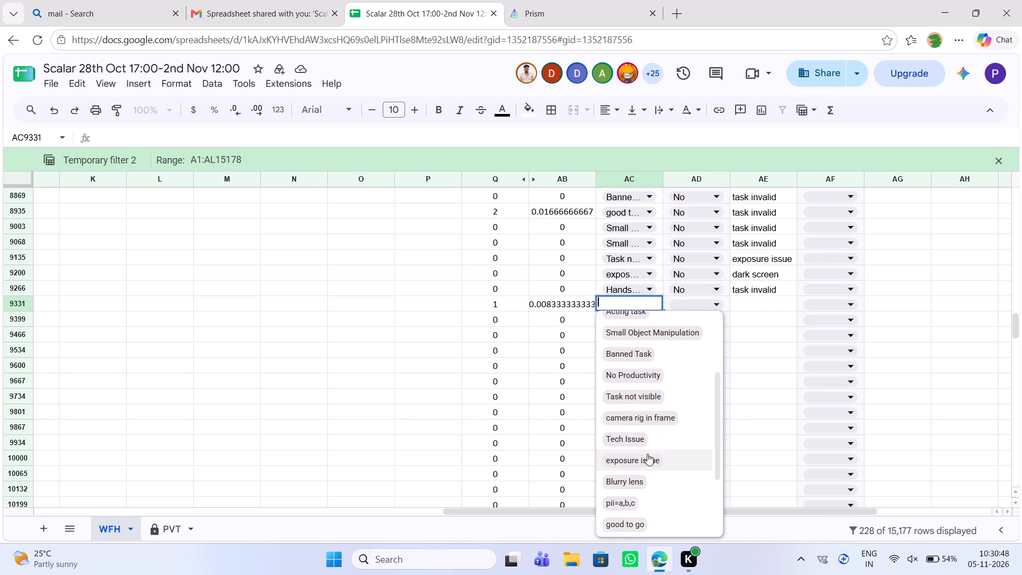
click(655, 525)
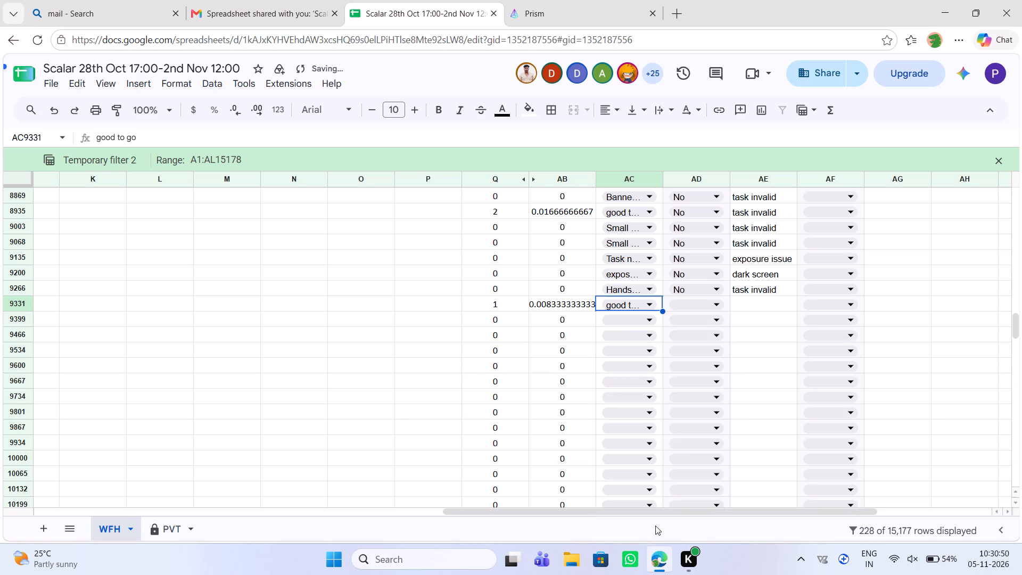
drag(690, 302, 693, 321)
click(693, 321)
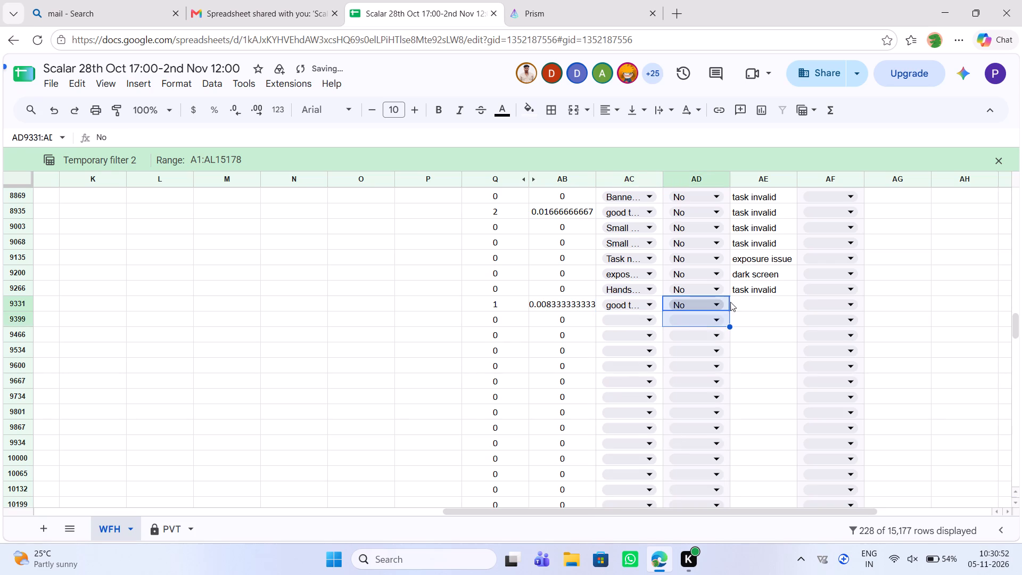
Enter "task visible" as row 9331's comment in column AE and set column AF to Retail / Groceries.
click(746, 299)
text(task visuble)
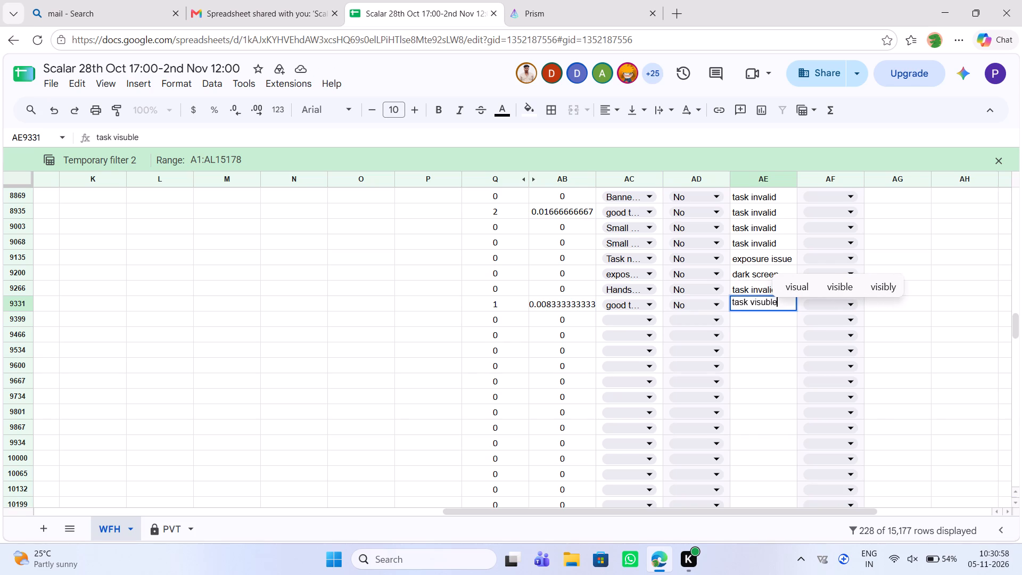
click(815, 277)
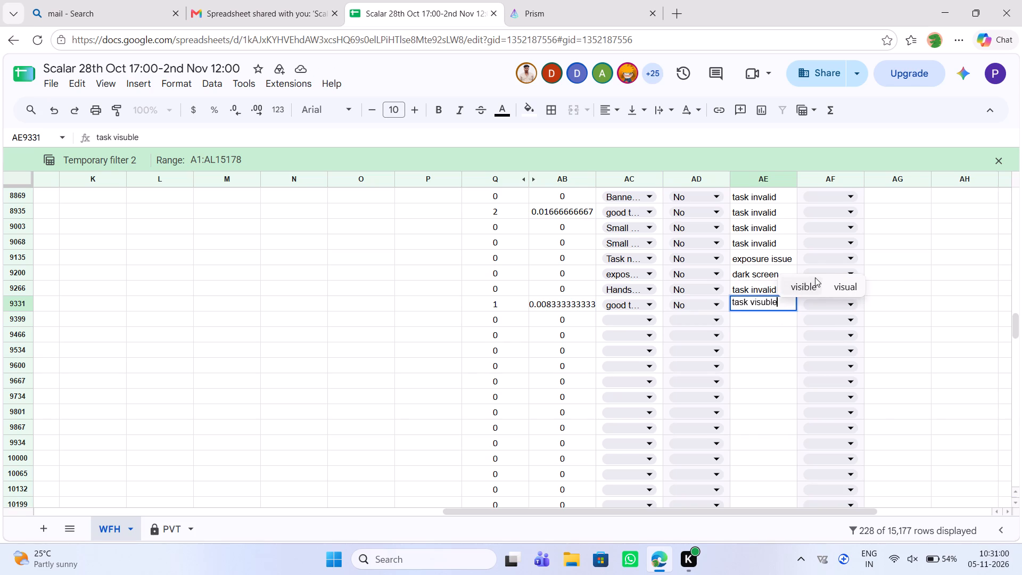
click(873, 319)
click(837, 303)
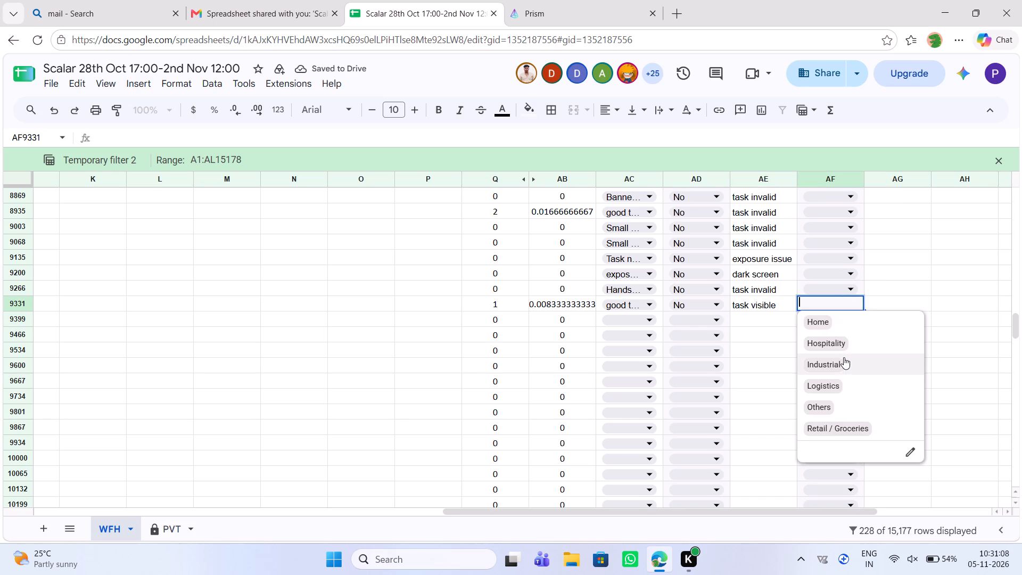
click(851, 432)
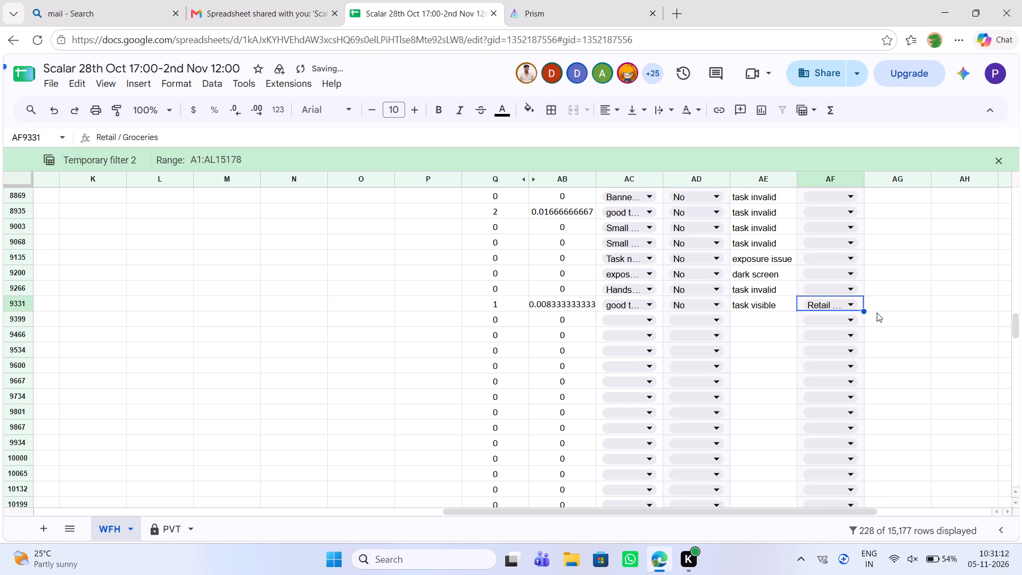
Enter the task description "clip1-packaging the groceries" in column AG of row 9331.
click(878, 308)
text(clip1)
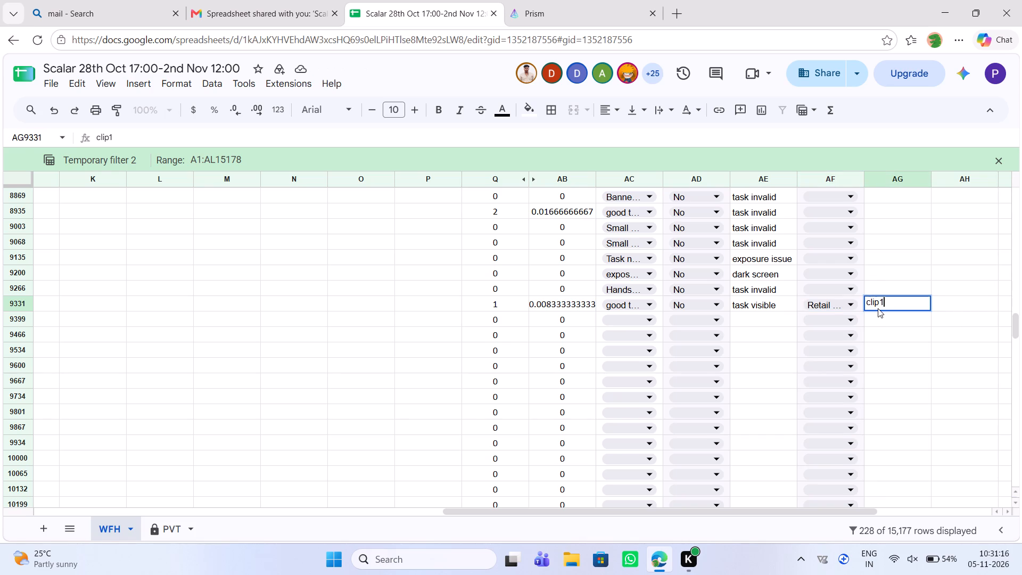
key(minus)
text(pack)
text(aging the gro)
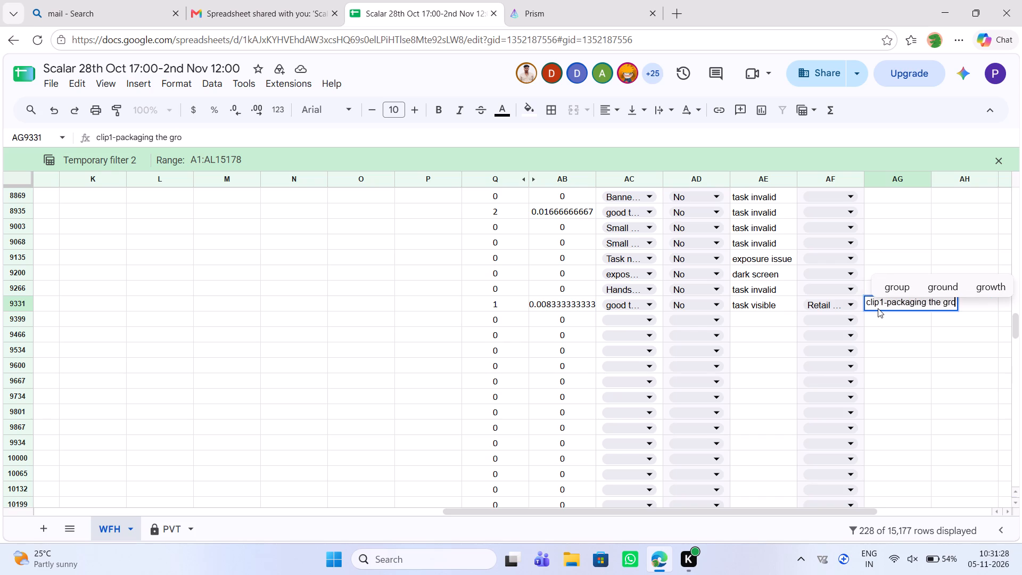
key(c)
text(er)
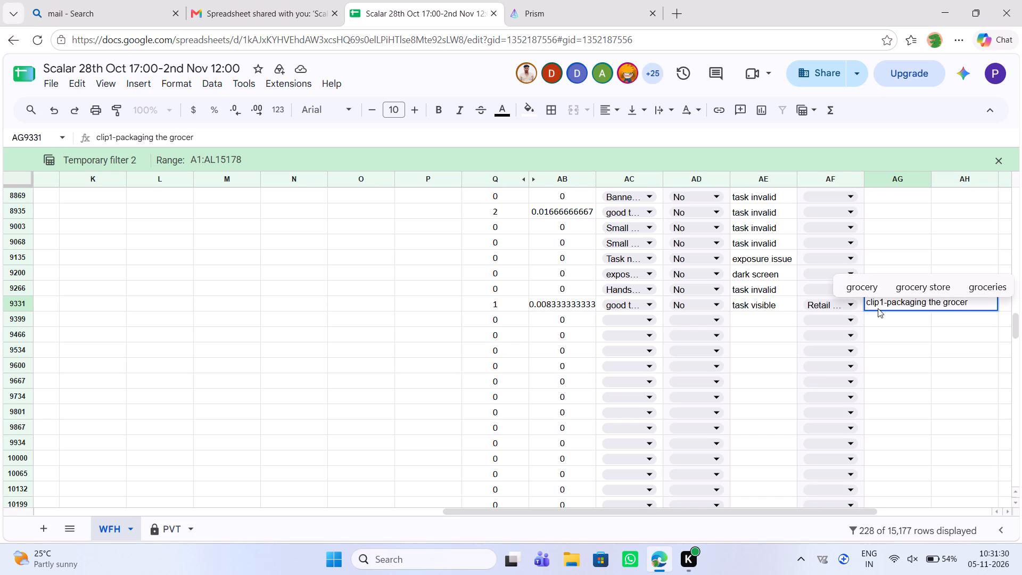
click(976, 289)
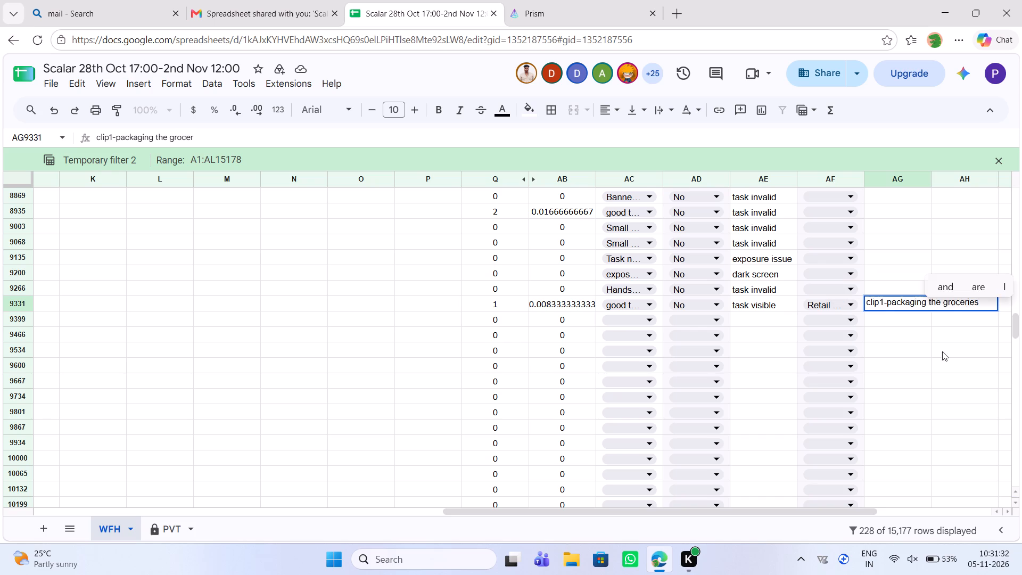
click(937, 363)
Enter 8.00-8.30 as row 9331's second clip range in column H.
click(538, 16)
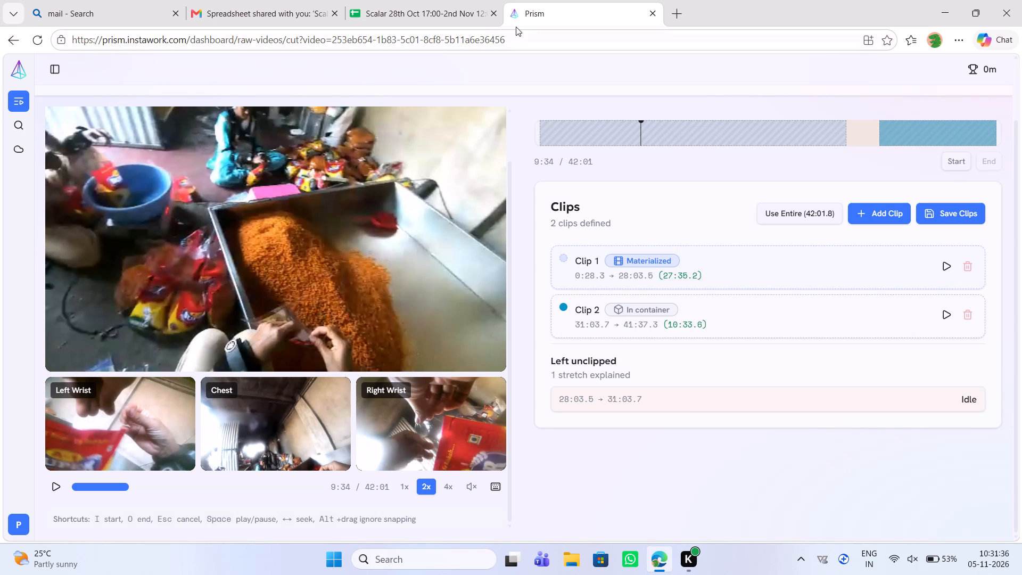
click(465, 22)
scroll(451, 338, right, 2)
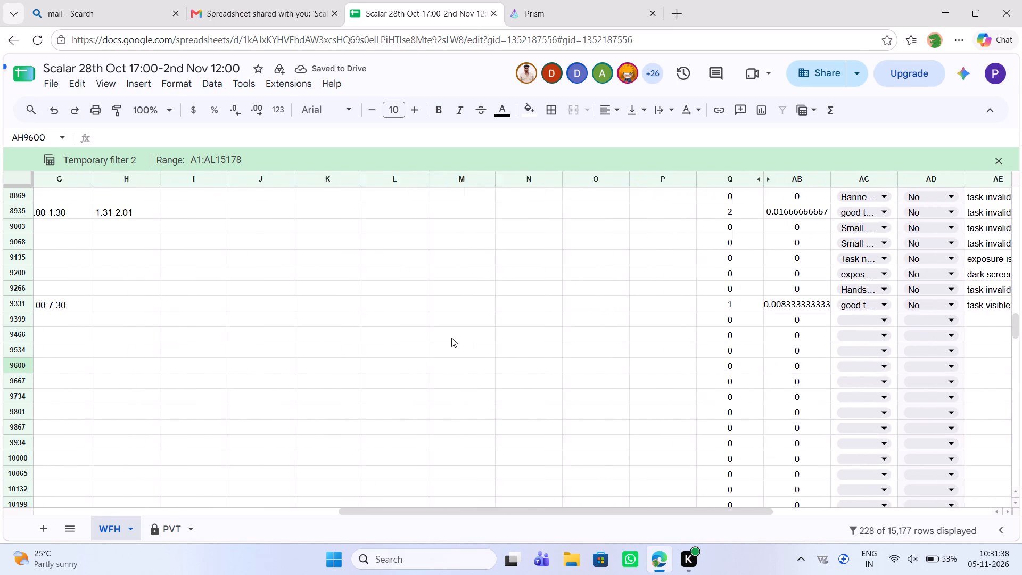
scroll(451, 338, right, 2)
click(476, 310)
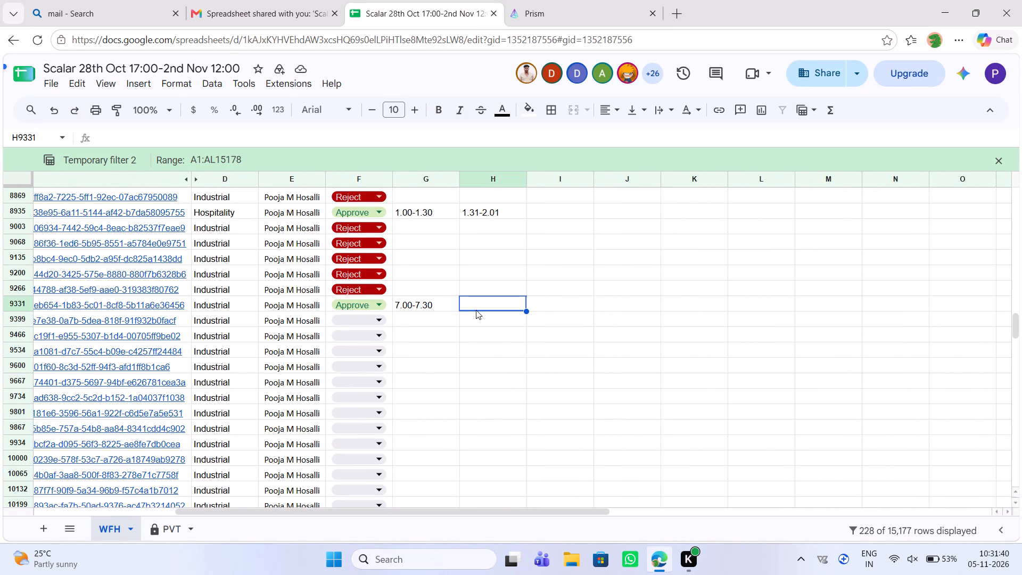
text(8.)
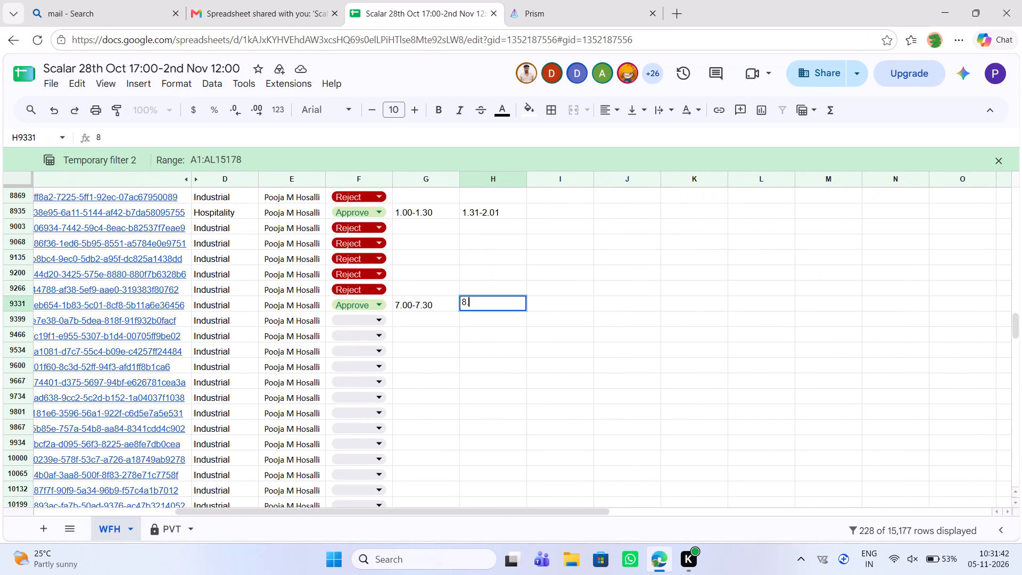
text(830)
key(BackSpace)
key(BackSpace)
key(BackSpace)
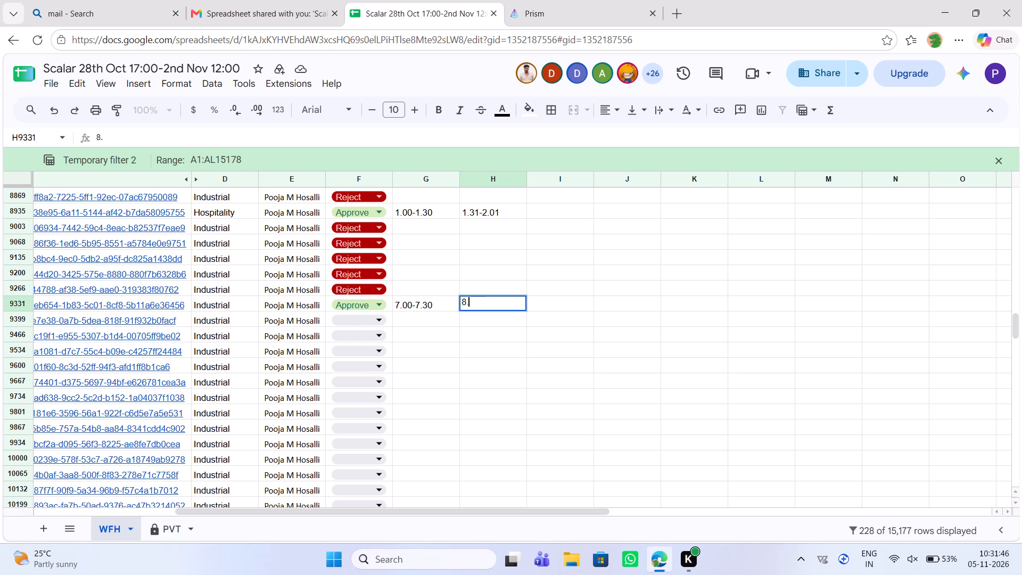
text(00)
text(--)
key(BackSpace)
text(8.3)
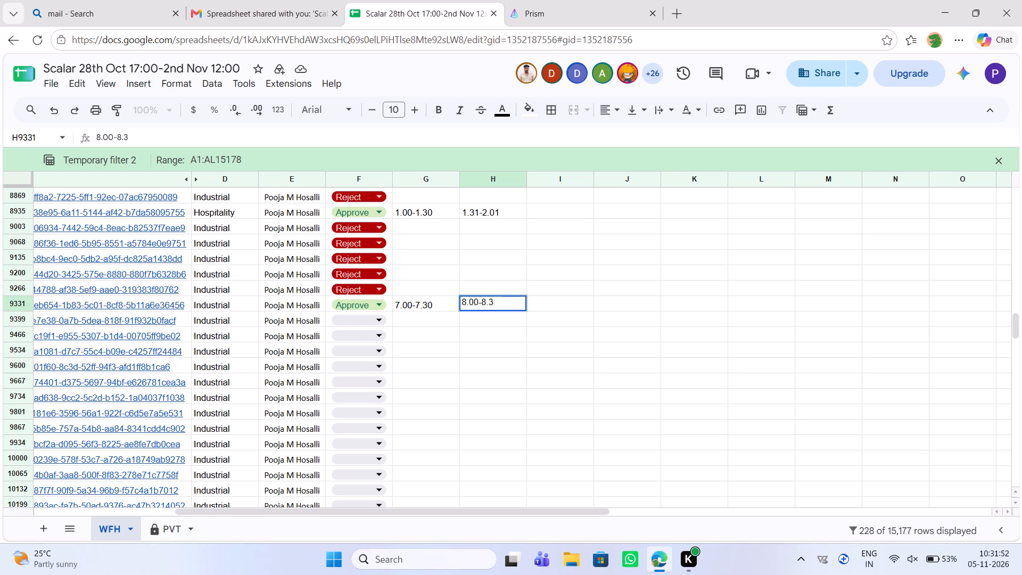
key(0)
click(712, 327)
Change row 9331's description in column AG to "clip1&2-packaging the groceries".
scroll(712, 327, left, 3)
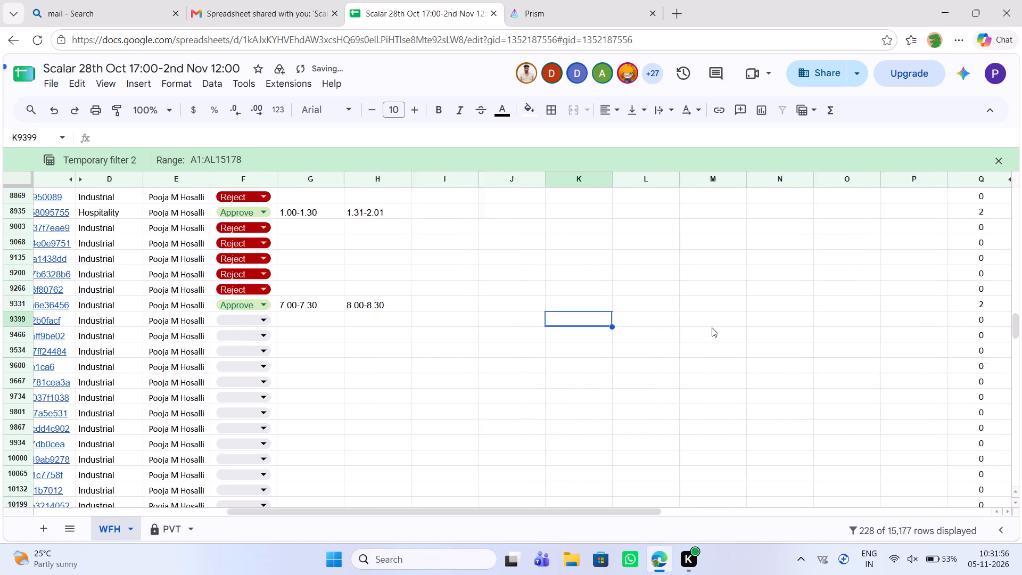
scroll(712, 327, left, 2)
scroll(927, 298, left, 3)
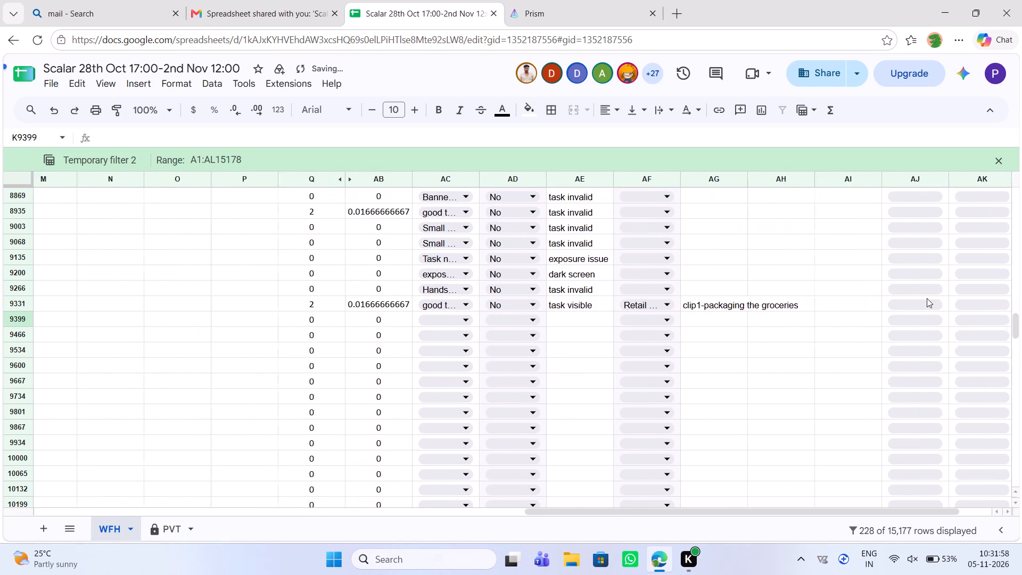
click(689, 308)
double_click(687, 307)
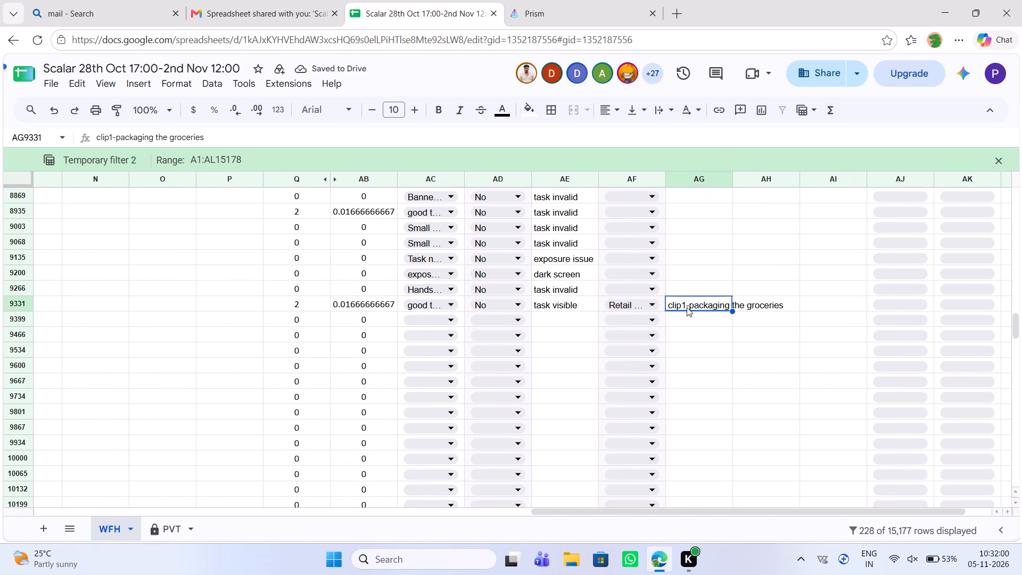
click(687, 303)
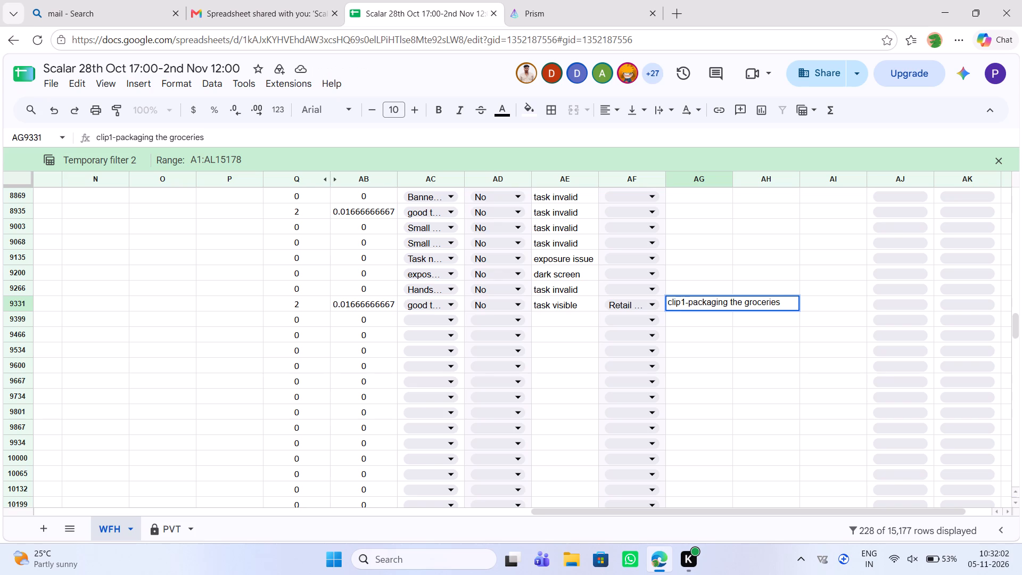
text(&2)
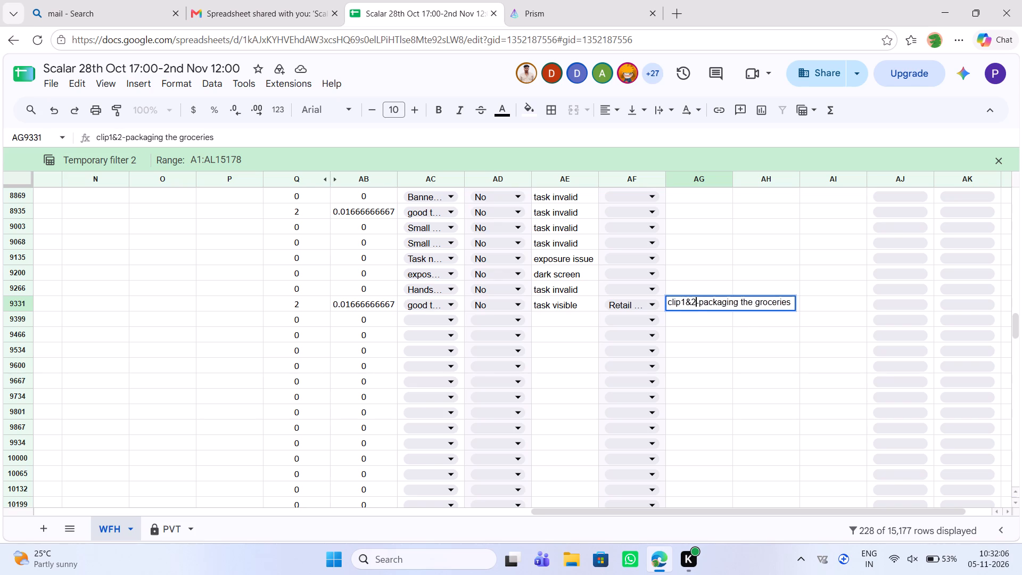
click(749, 324)
click(796, 305)
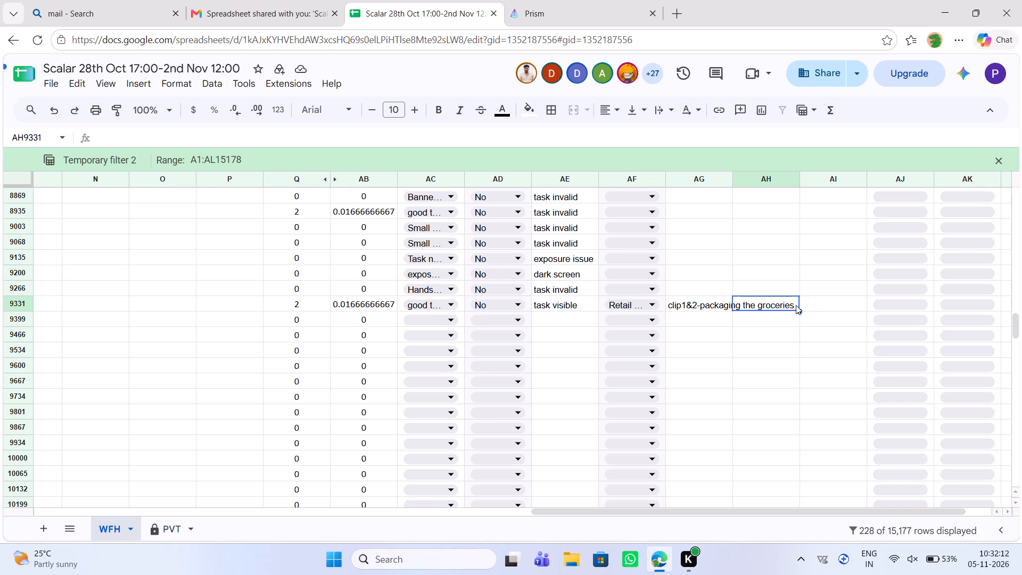
Enter "grocery" in column AH of row 9331.
text(gro)
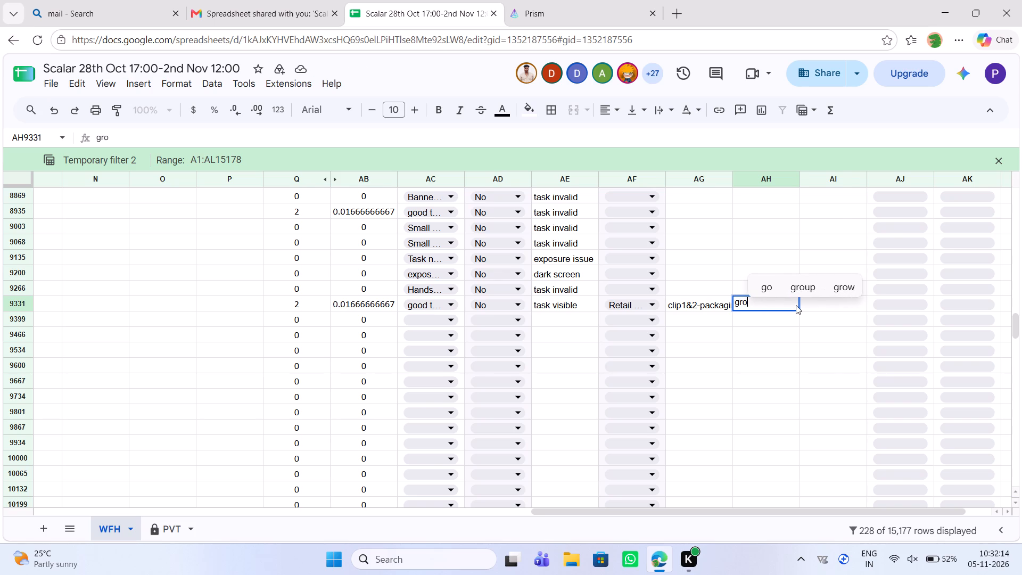
key(BackSpace)
key(BackSpace)
key(BackSpace)
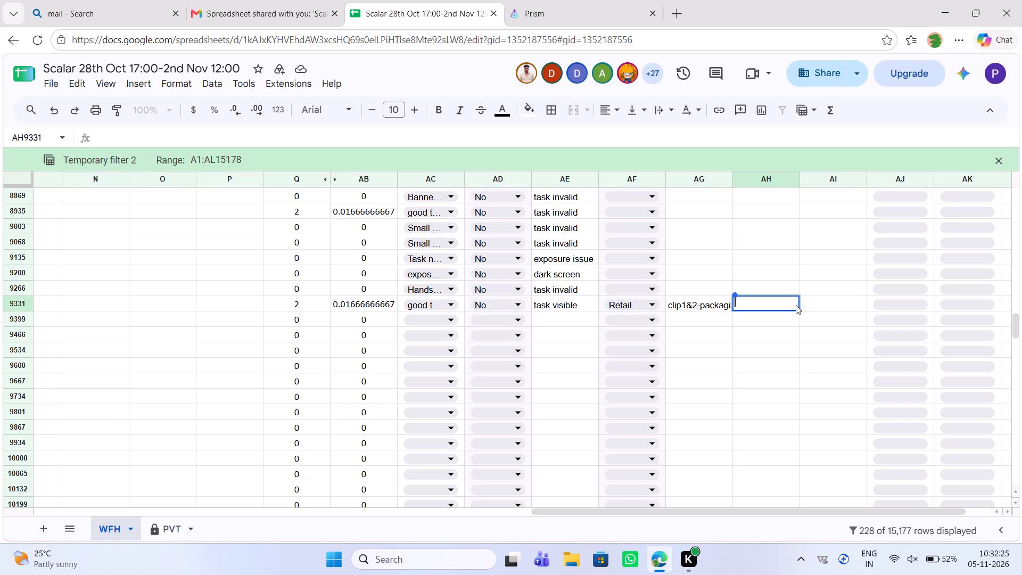
text(grocier)
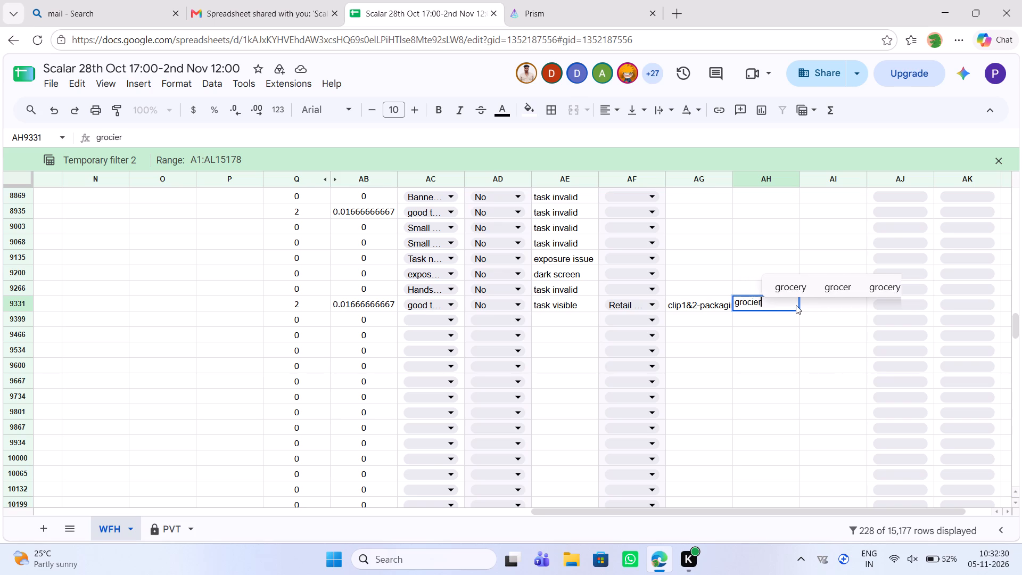
click(795, 284)
click(753, 378)
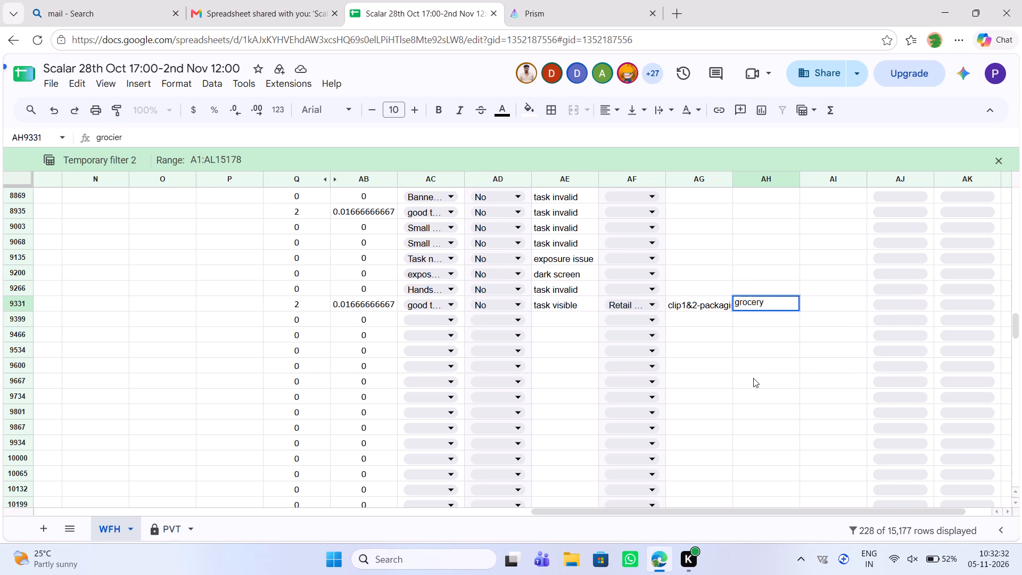
Switch to Prism, play row 9331's video and check its footage at about 17:46, near clip 1's end and at the video's end.
scroll(339, 382, right, 3)
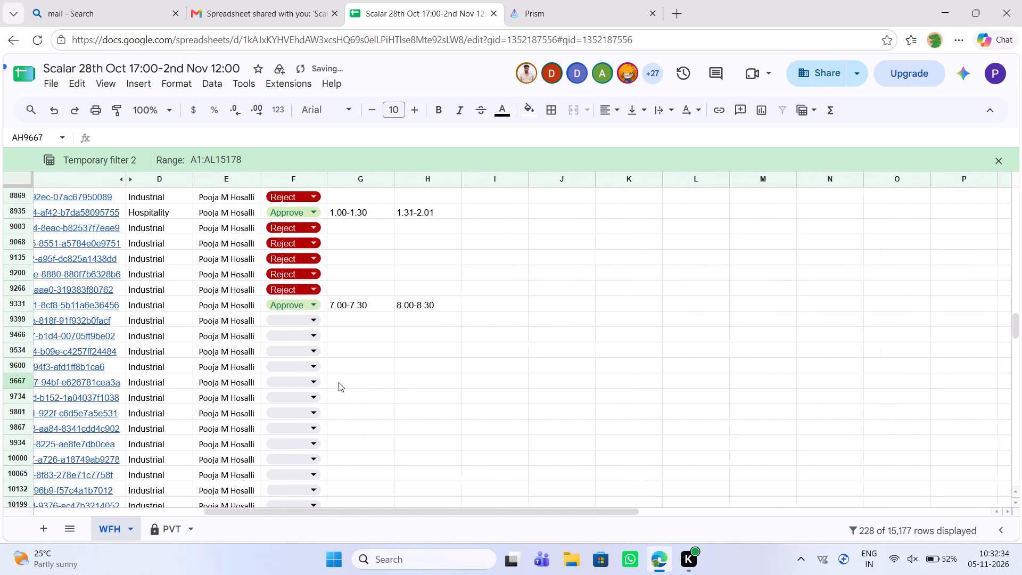
scroll(339, 382, right, 2)
click(561, 24)
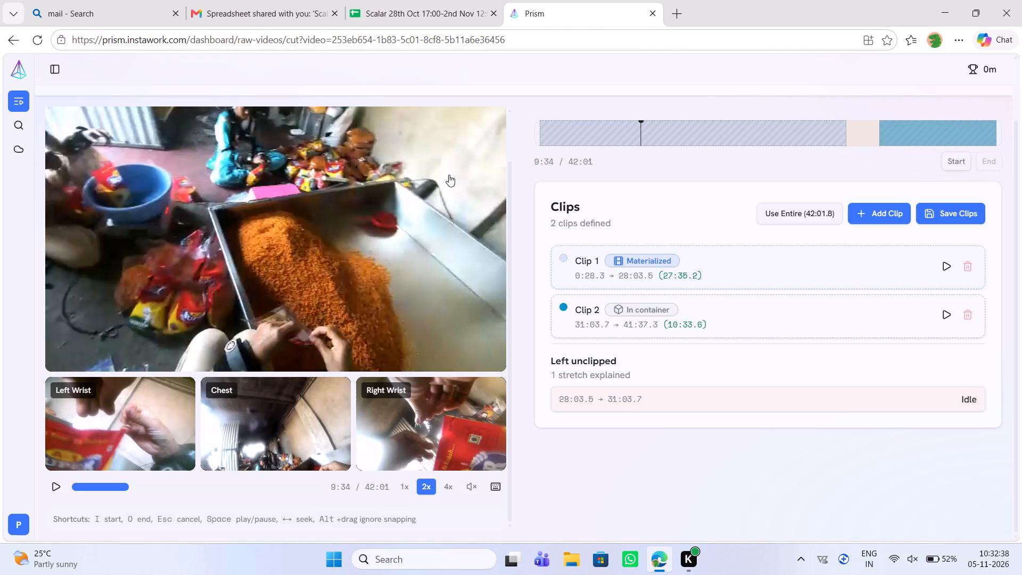
click(449, 175)
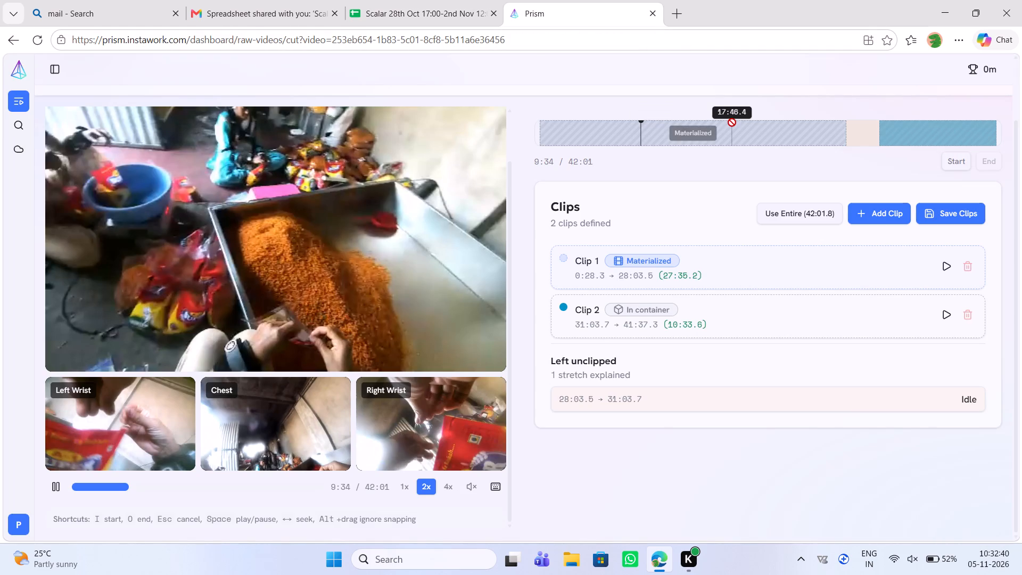
click(732, 122)
click(843, 142)
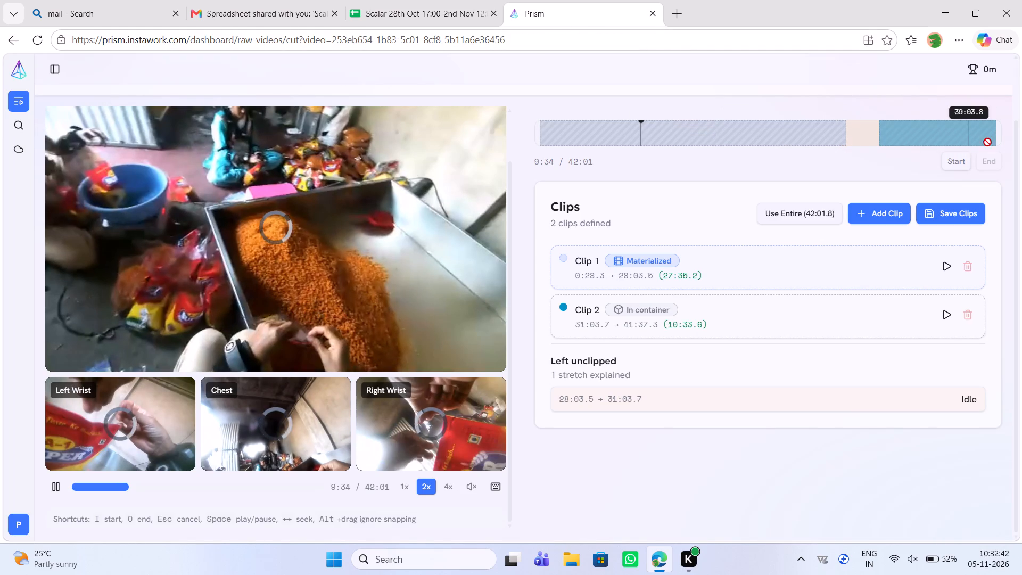
click(999, 138)
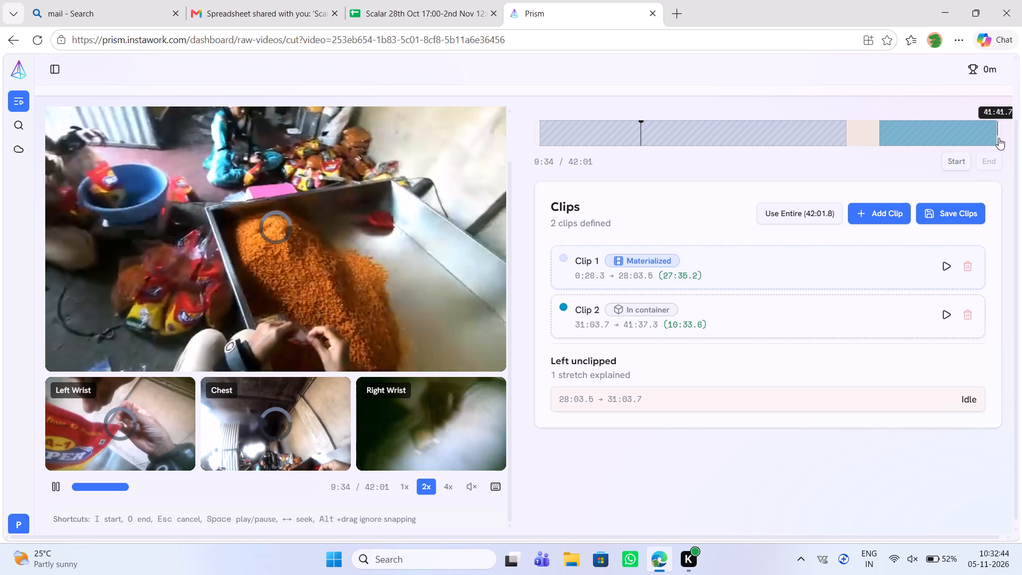
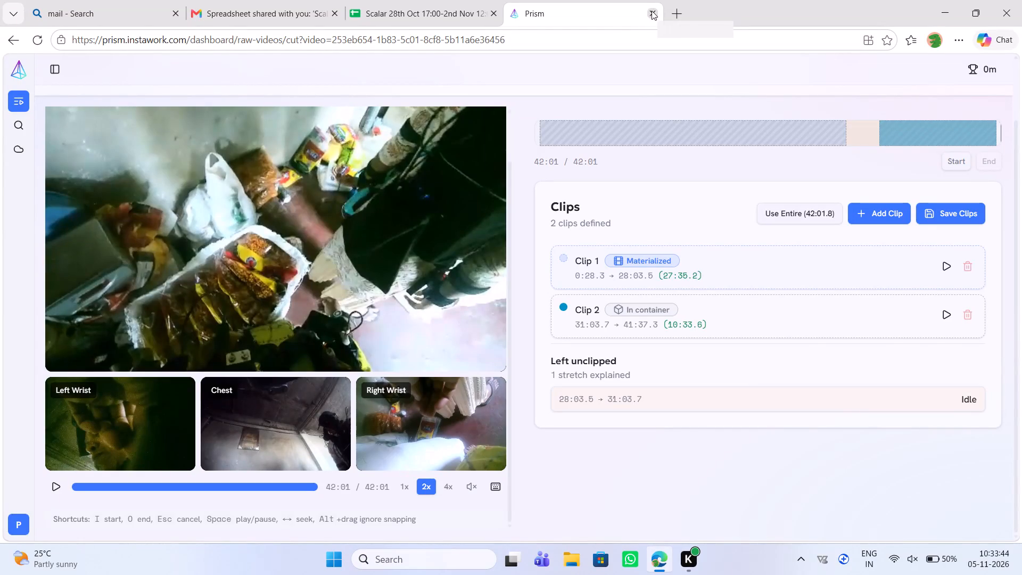
Close row 9331's video in Prism and open the video linked in row 9399 of the WFH sheet.
click(652, 11)
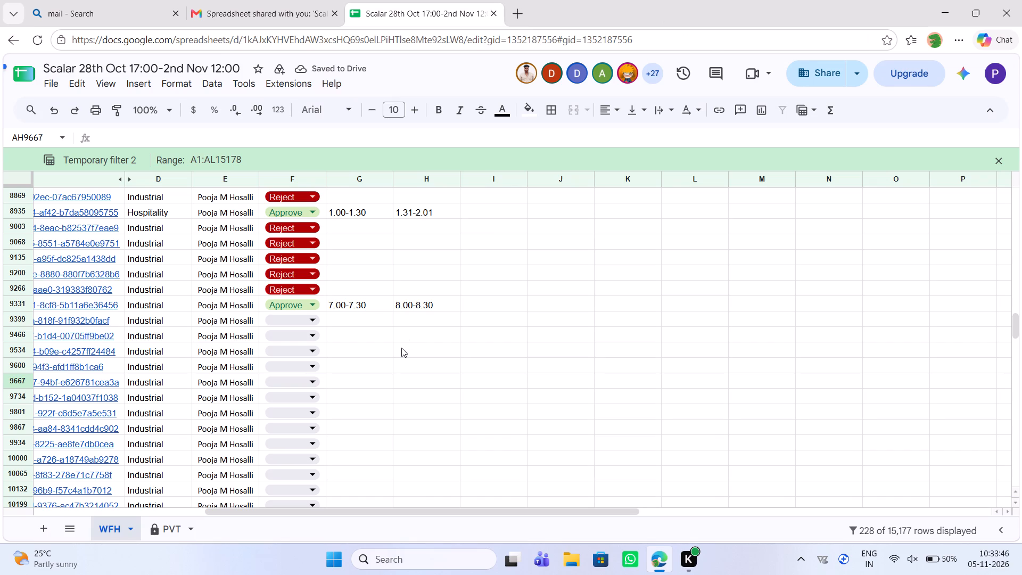
click(103, 321)
click(111, 344)
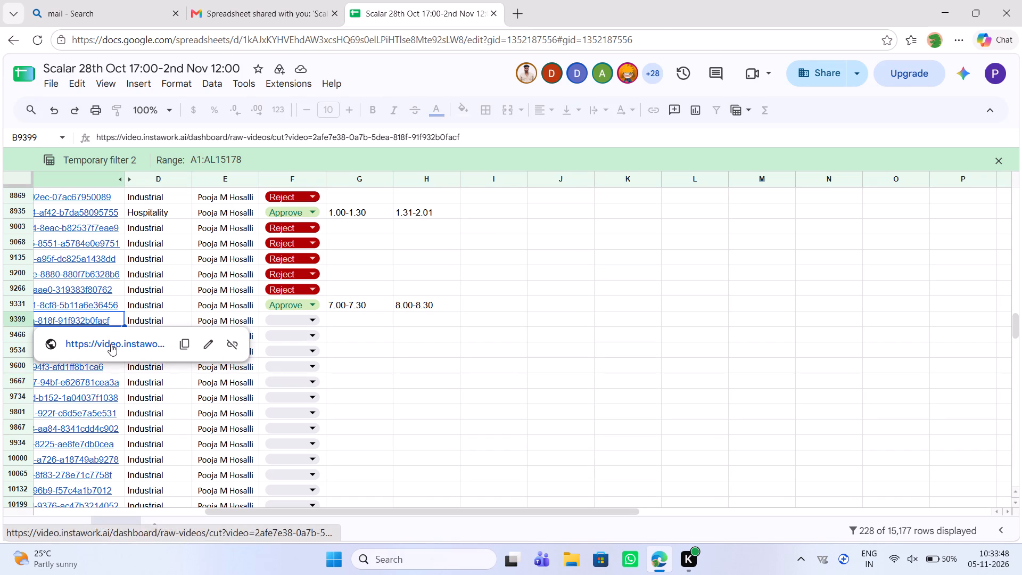
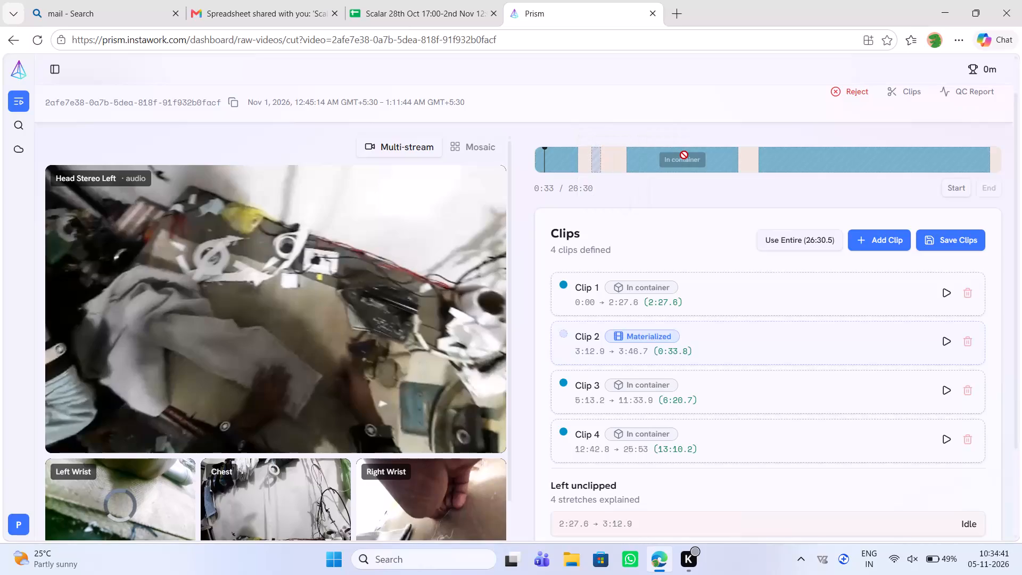
Examine the activity in row 9399's video by sampling several moments within Clip 3 and Clip 4.
click(684, 155)
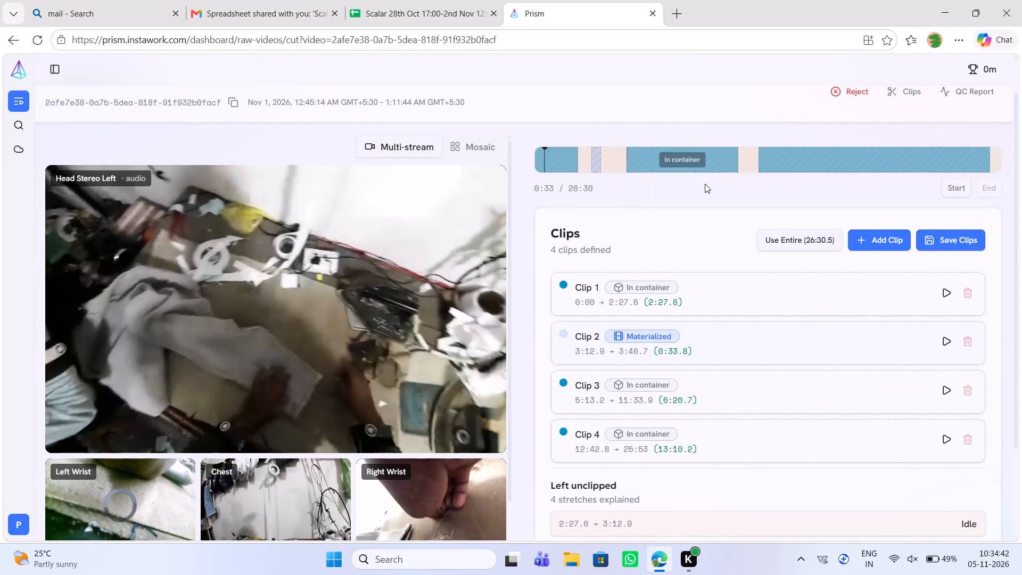
click(705, 184)
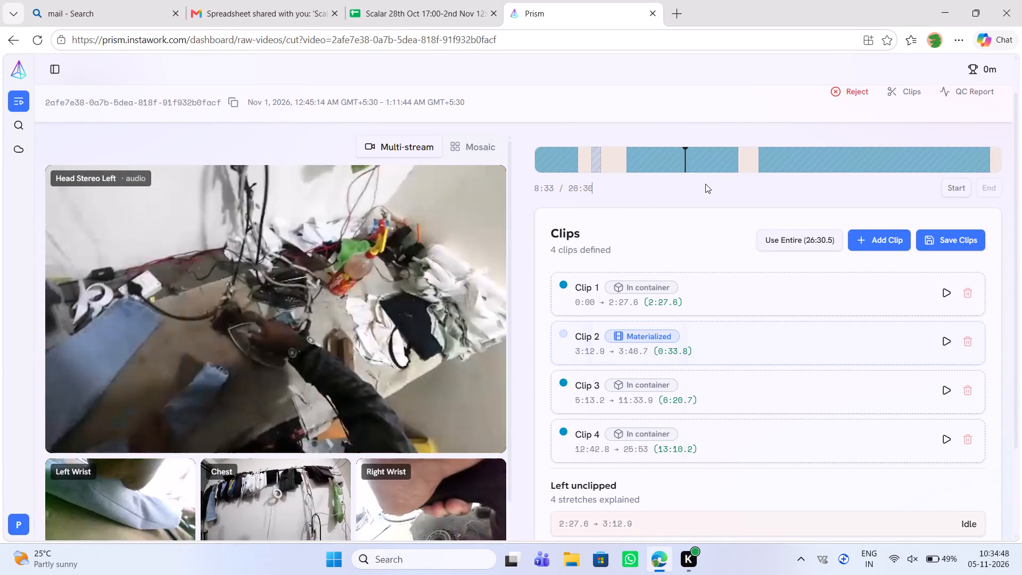
click(730, 166)
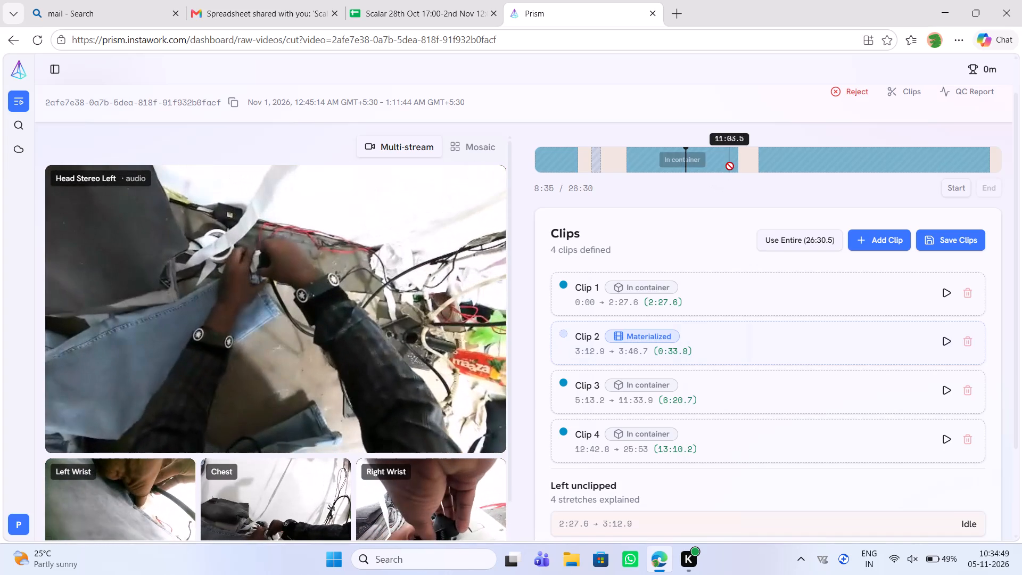
click(742, 186)
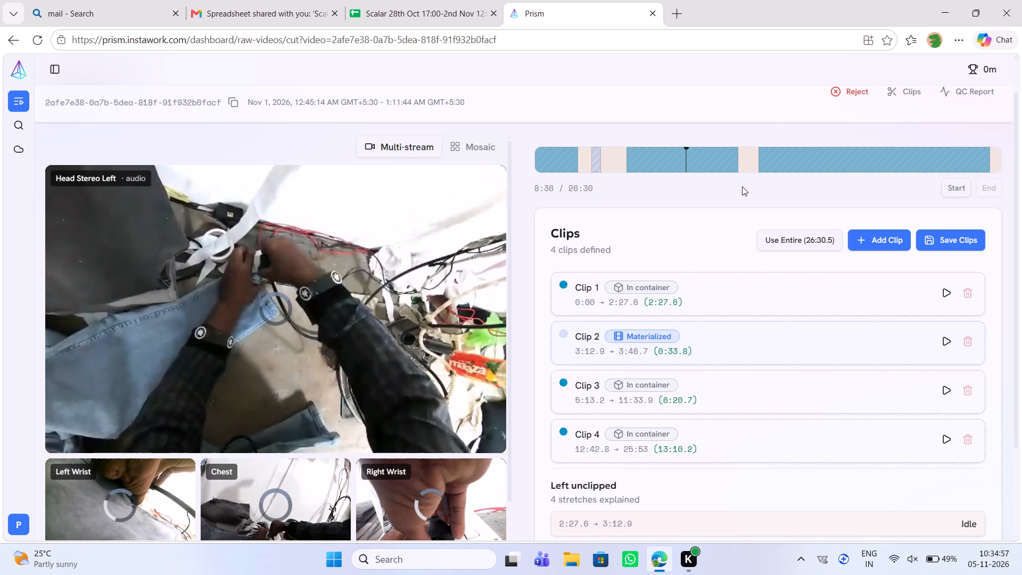
click(812, 163)
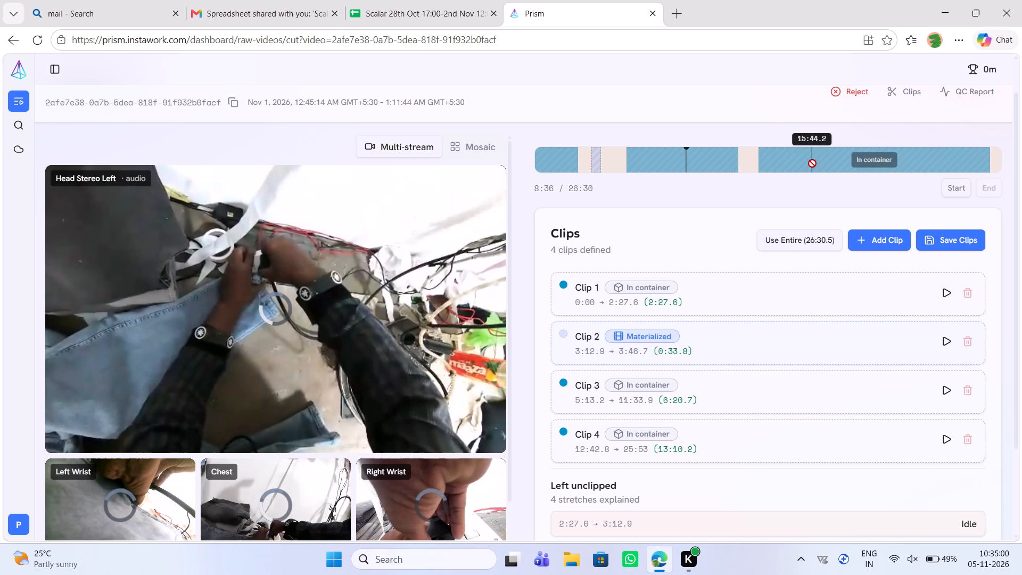
click(822, 191)
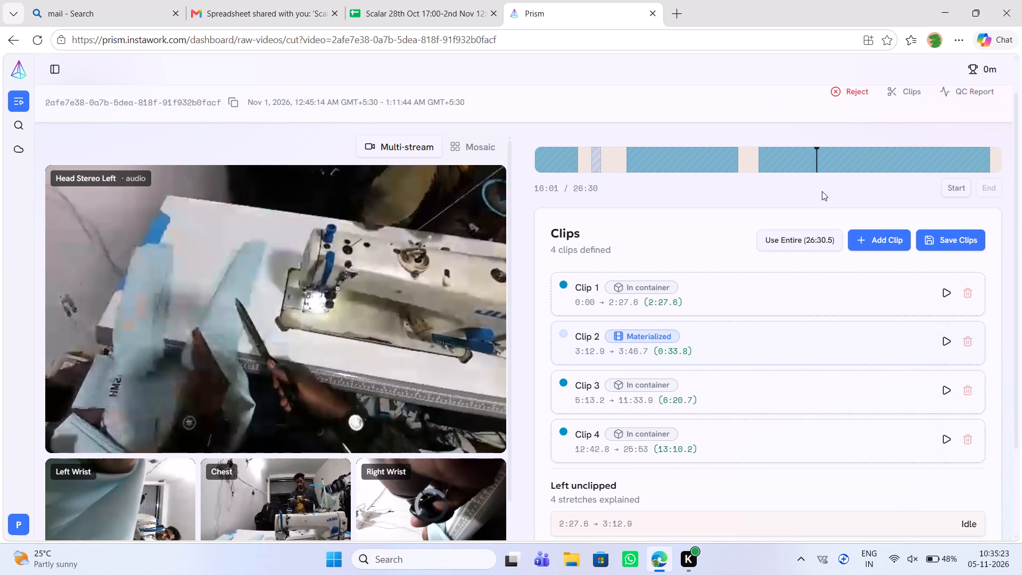
click(876, 161)
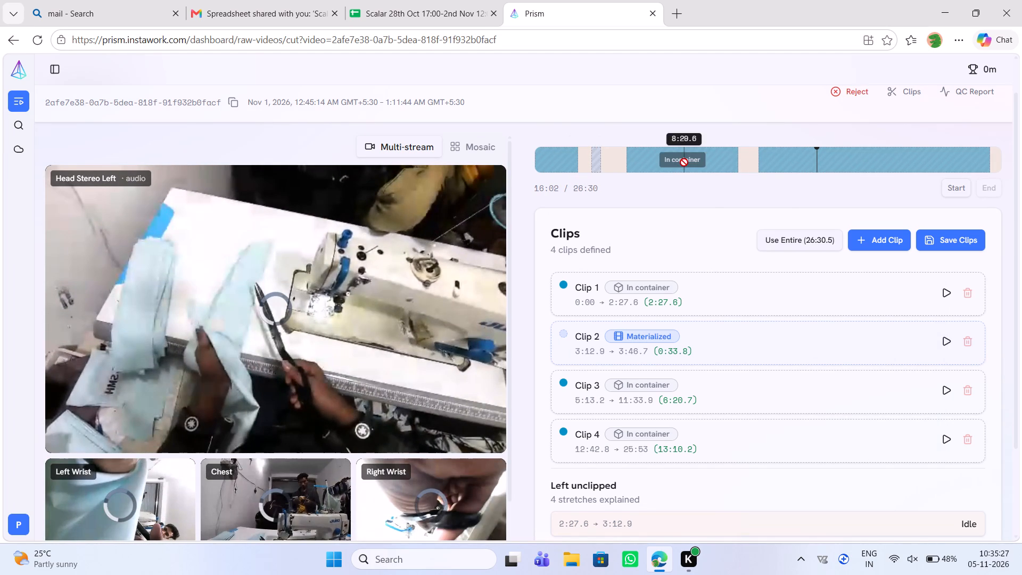
click(802, 165)
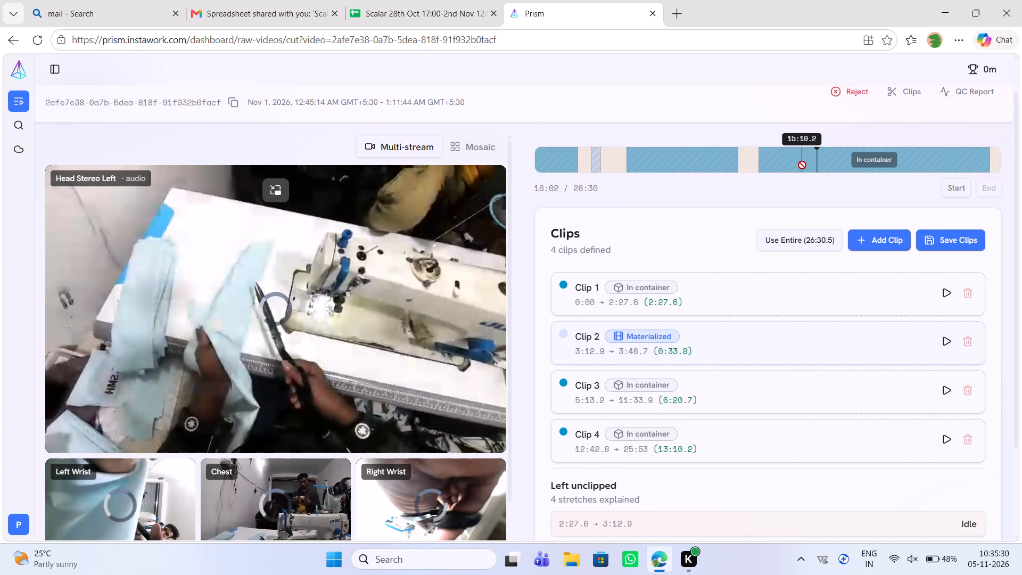
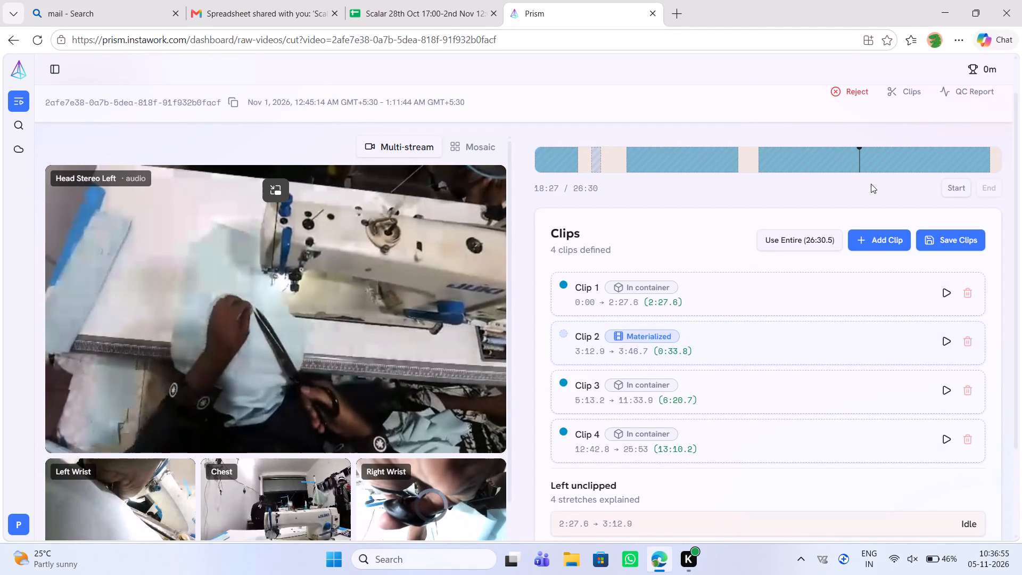
Examine the rest of row 9399's video by sampling moments from late Clip 4 through to the recording's end.
click(892, 171)
click(912, 190)
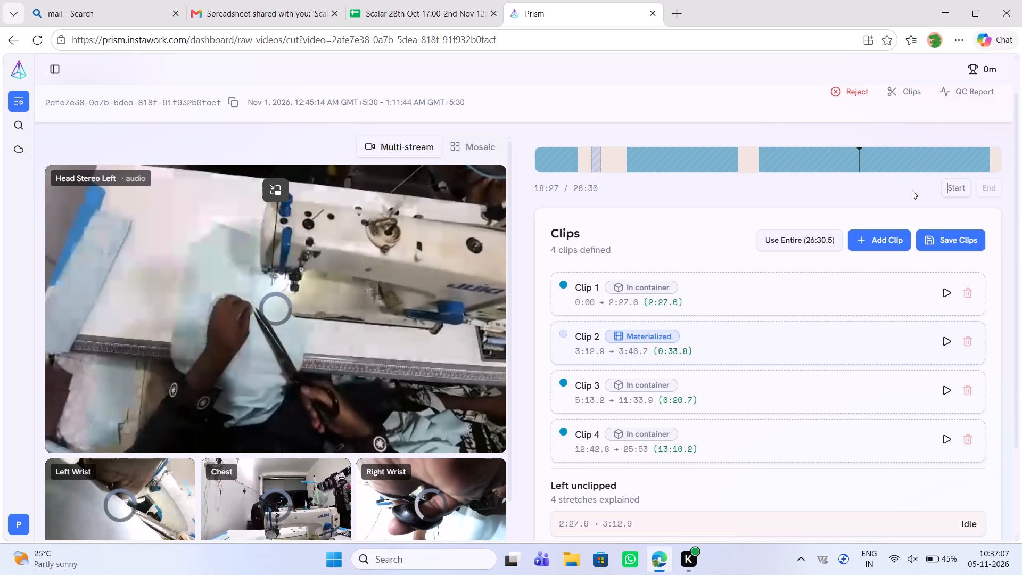
click(912, 171)
click(919, 193)
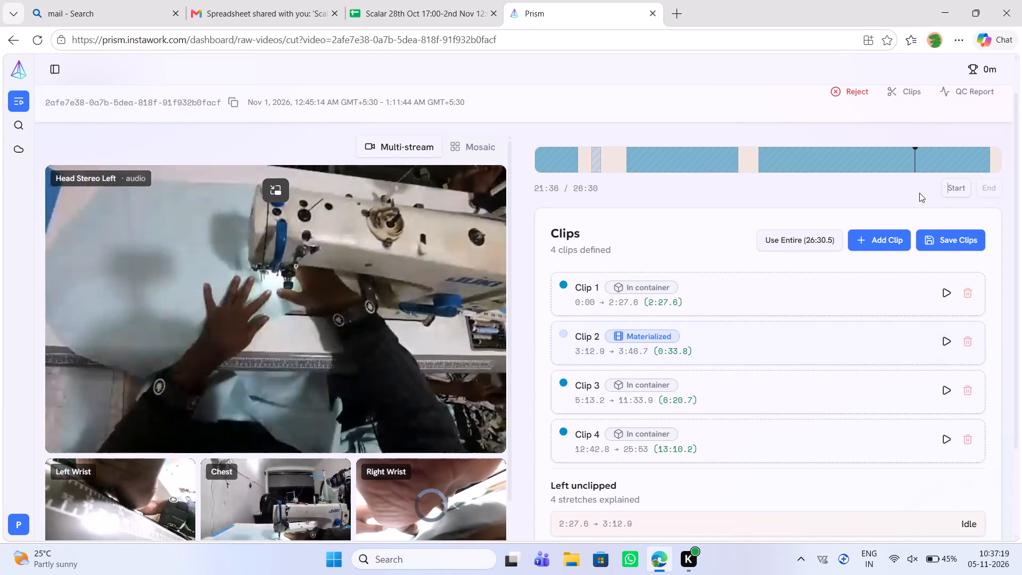
click(941, 160)
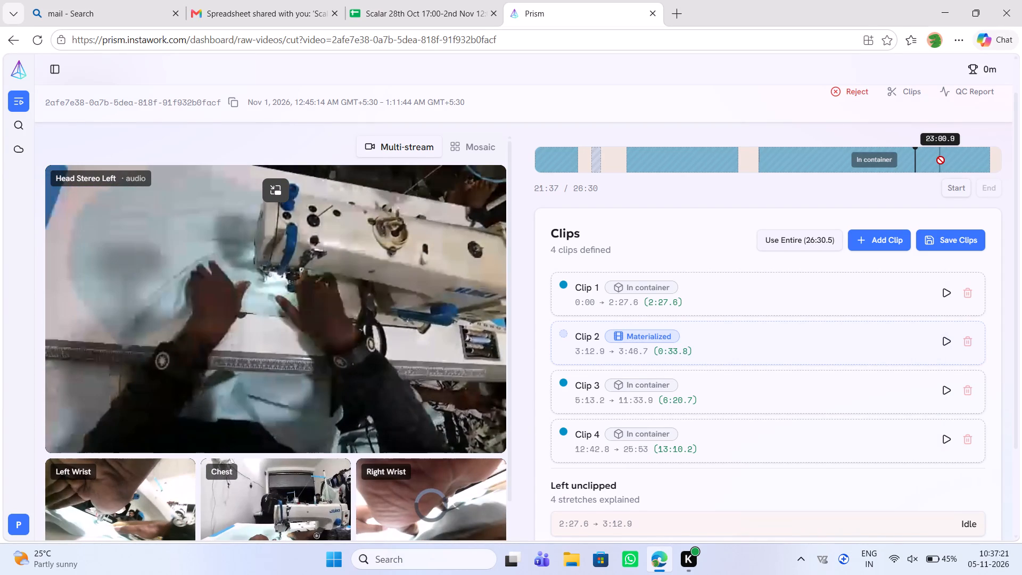
click(896, 199)
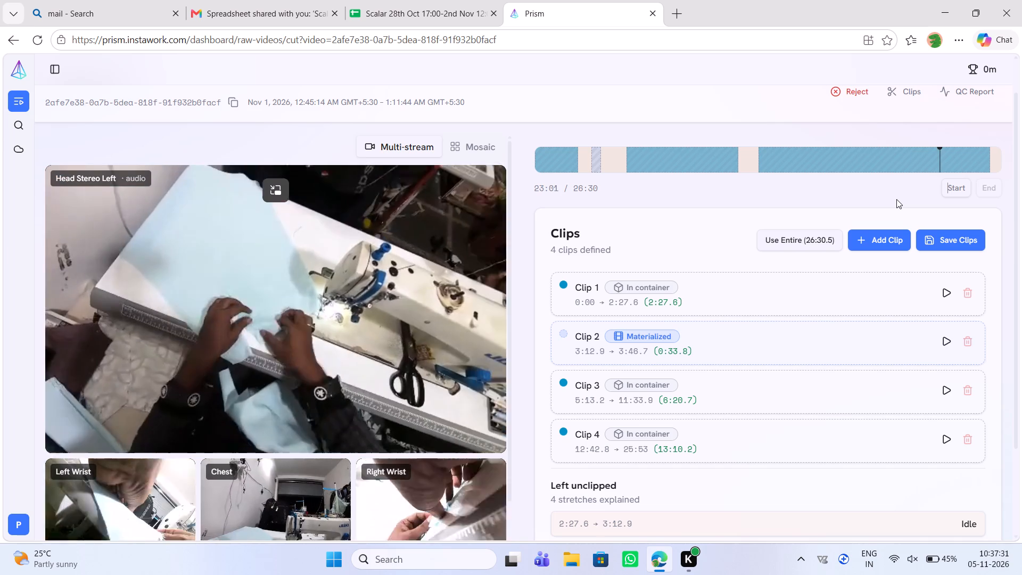
click(971, 162)
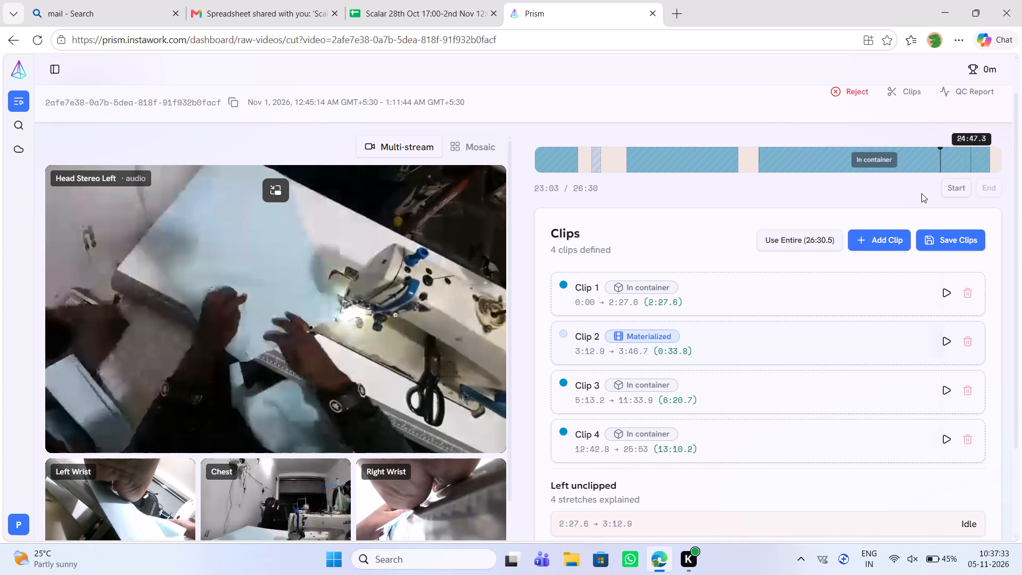
click(921, 193)
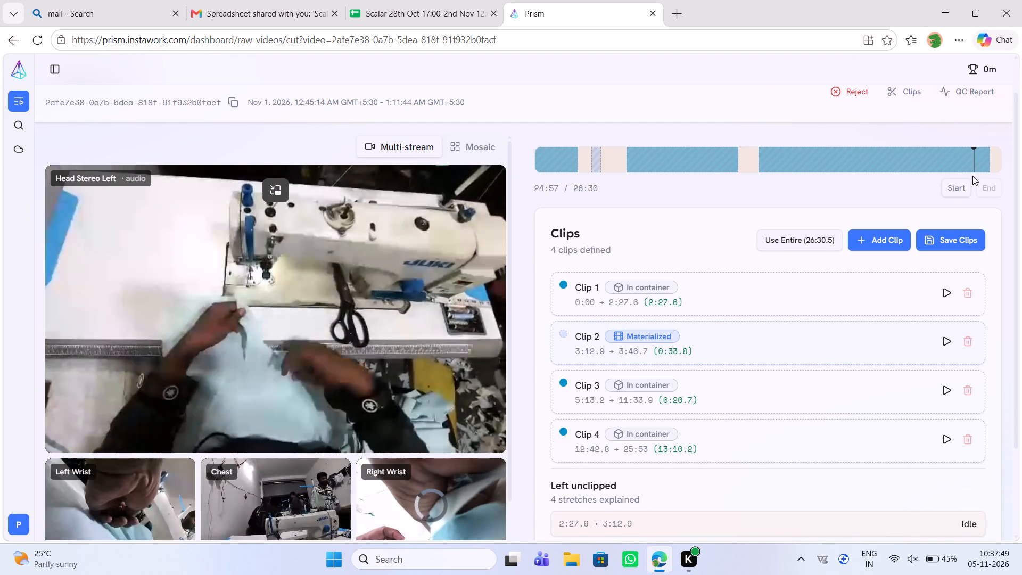
click(999, 165)
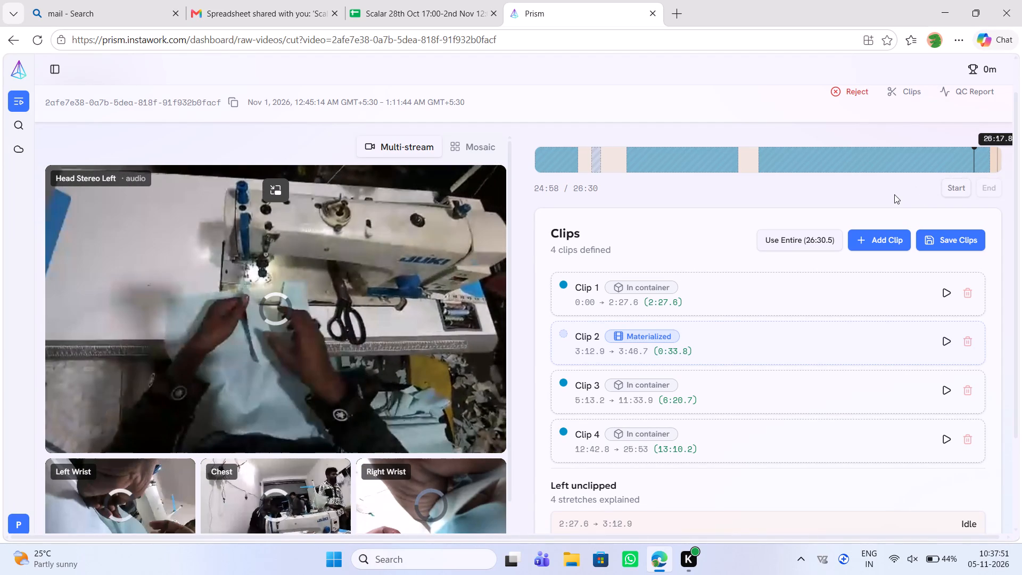
click(892, 195)
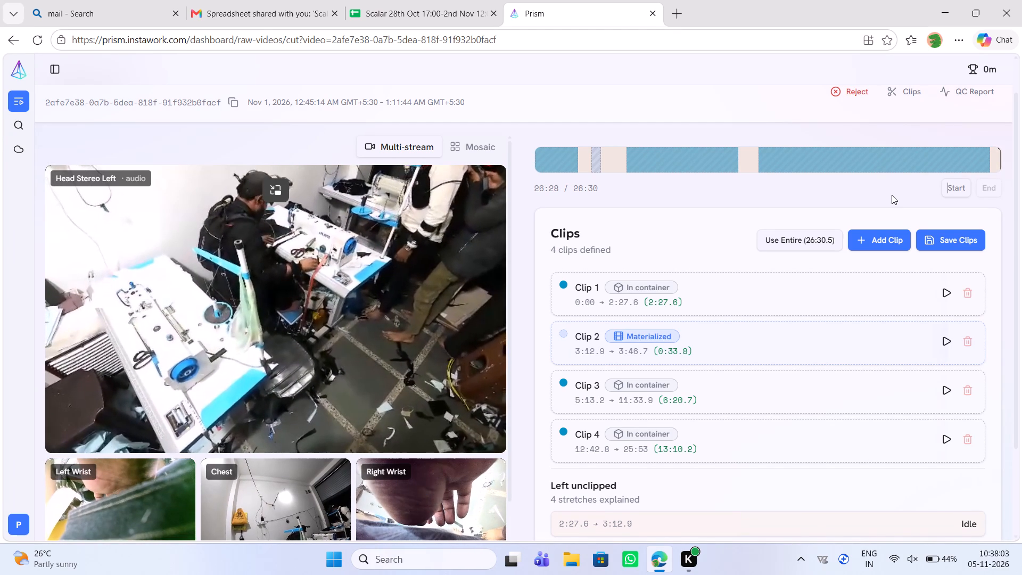
click(659, 109)
Return to the Scalar spreadsheet and set row 9399's review status to Reject.
click(446, 15)
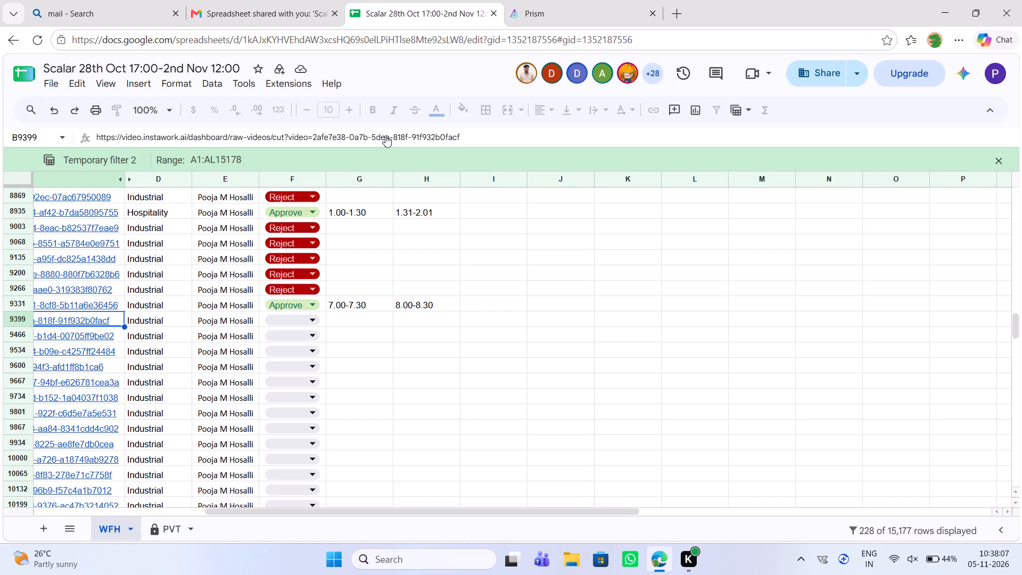
click(315, 320)
click(312, 320)
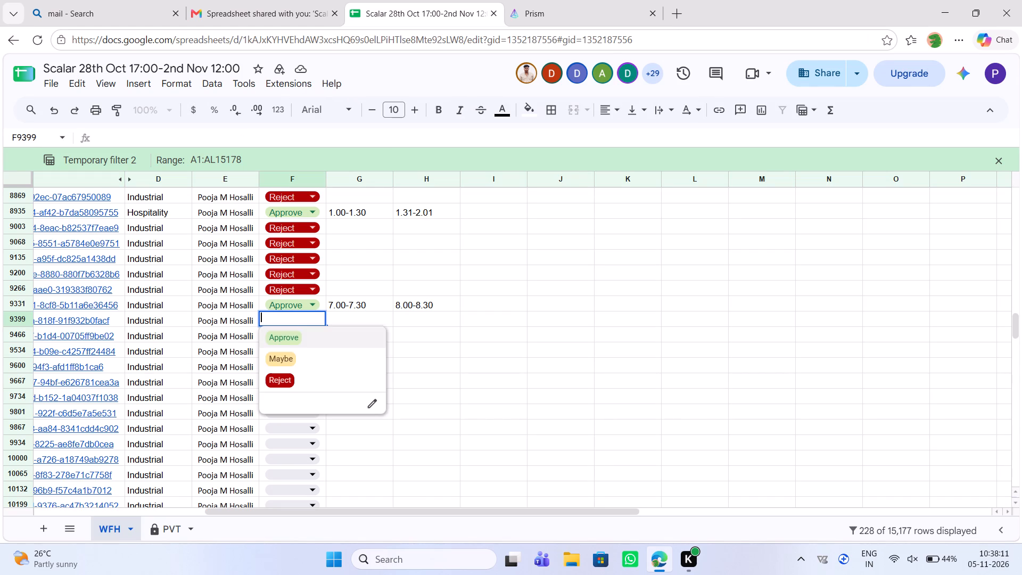
click(323, 376)
Record row 9399's reason as Banned Task, set column AD to No, and paste the comment "task invalid".
scroll(420, 384, left, 6)
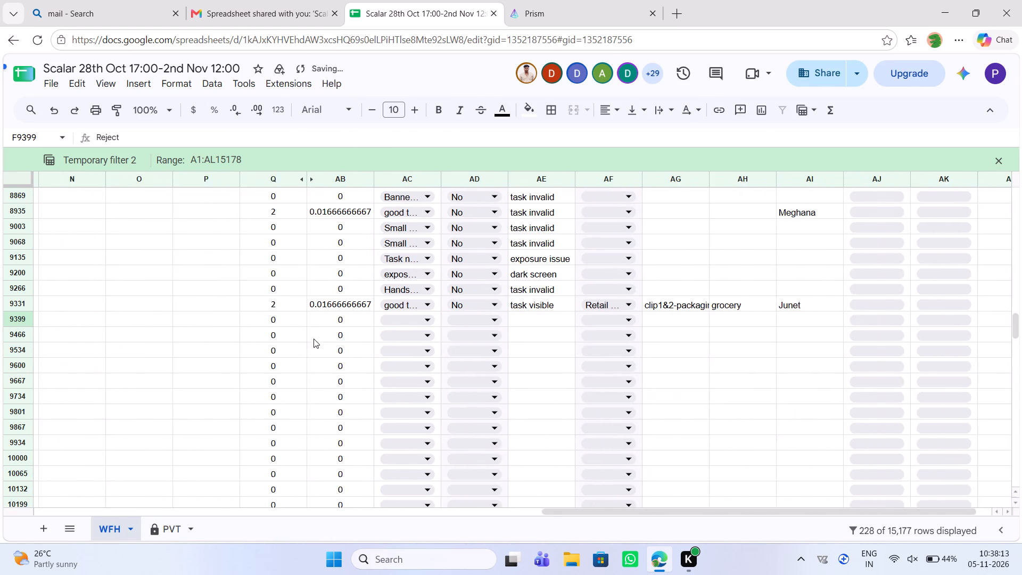
click(373, 319)
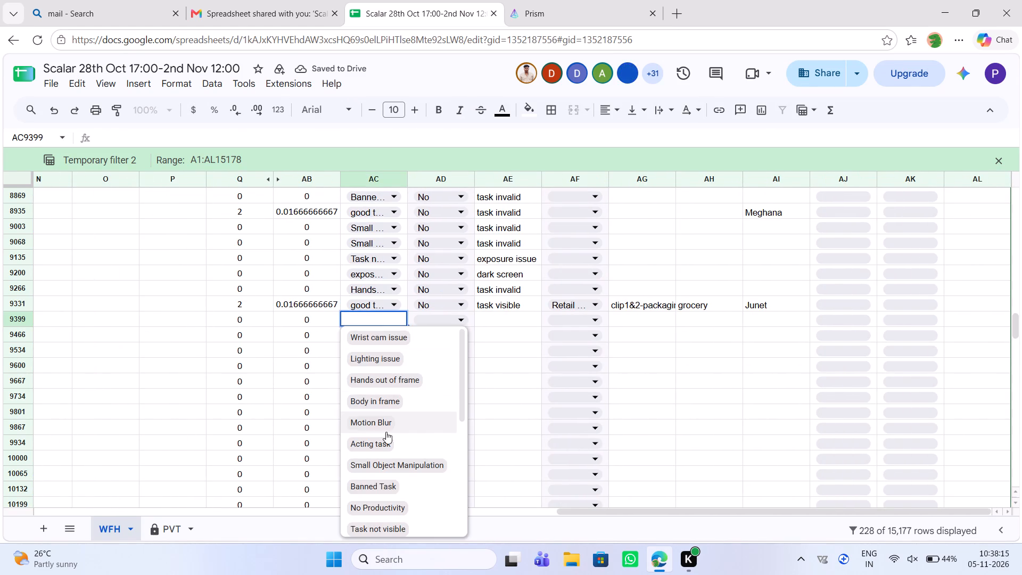
click(390, 479)
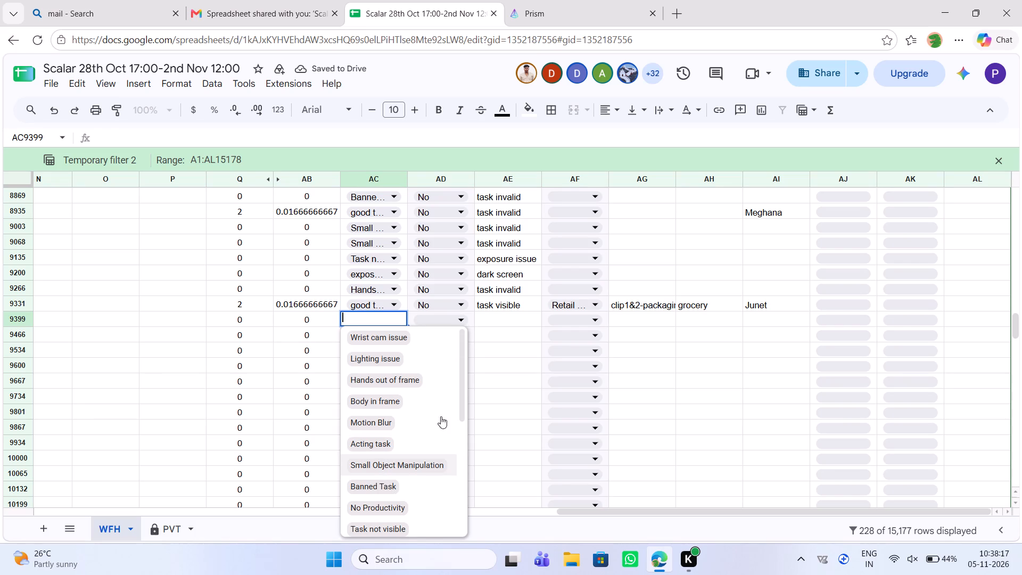
click(436, 483)
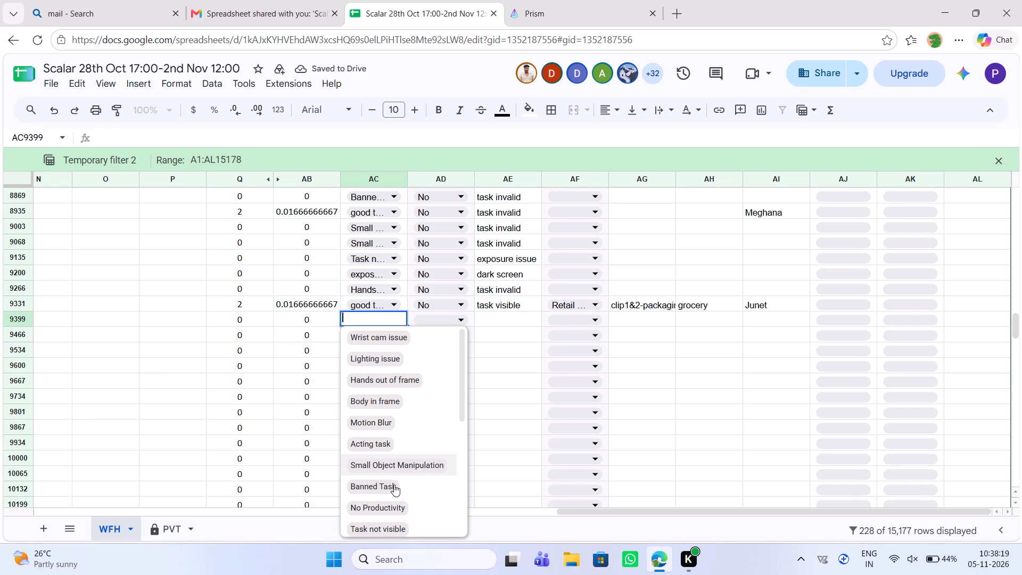
click(394, 484)
click(444, 319)
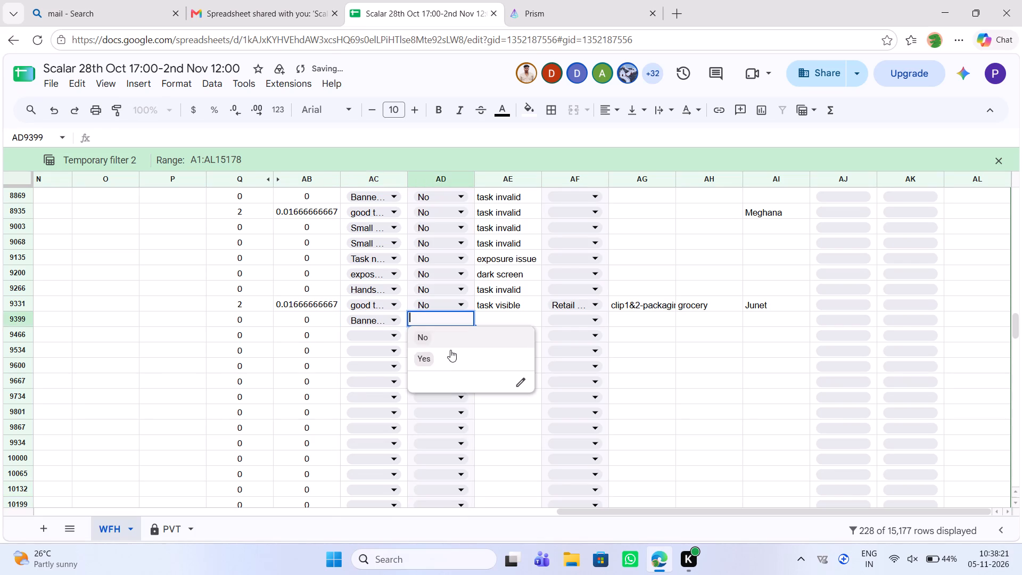
click(450, 340)
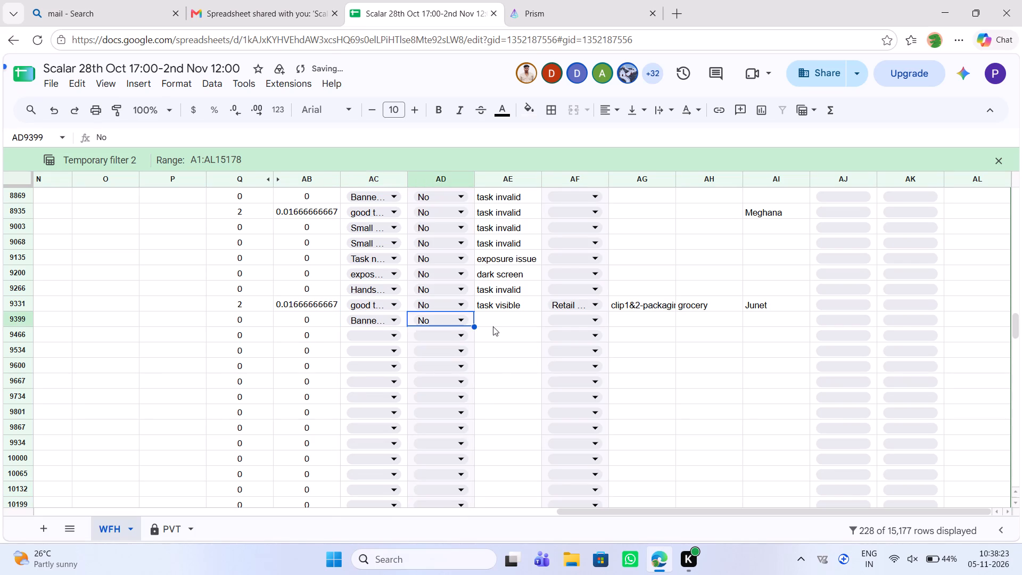
click(493, 326)
key(ctrl+v)
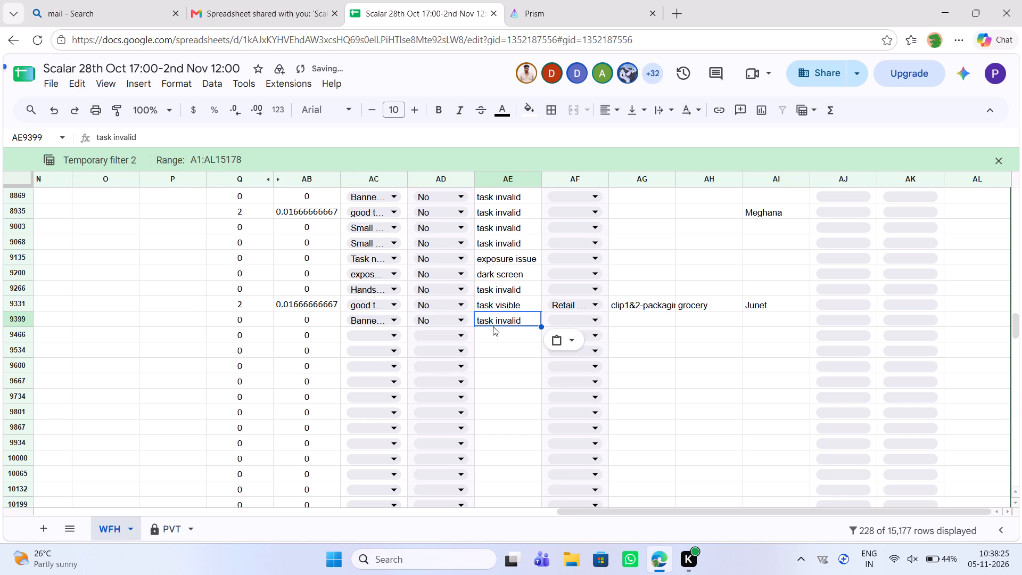
Close row 9399's video page and open the video linked in row 9466.
scroll(361, 365, right, 5)
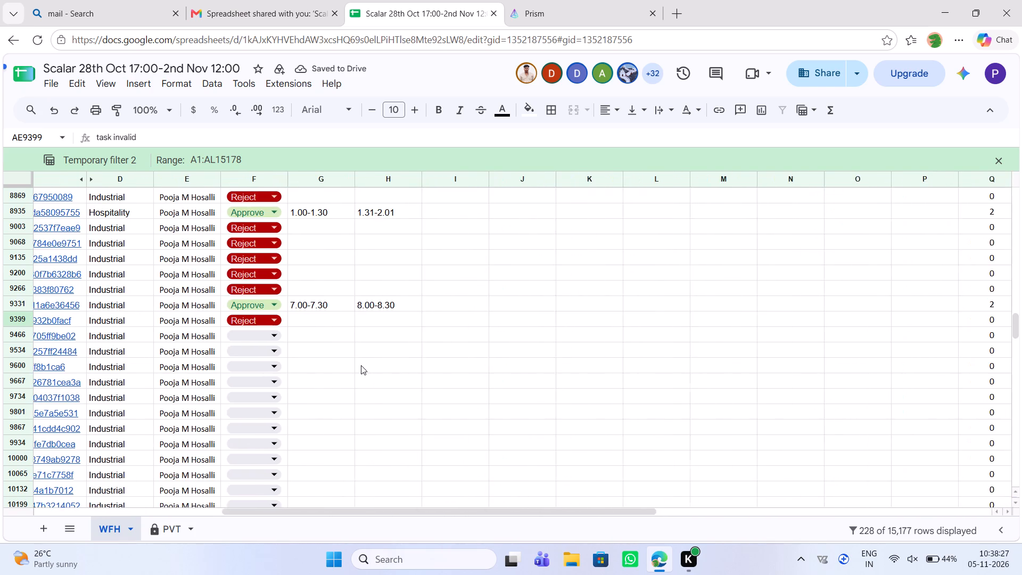
scroll(361, 365, right, 1)
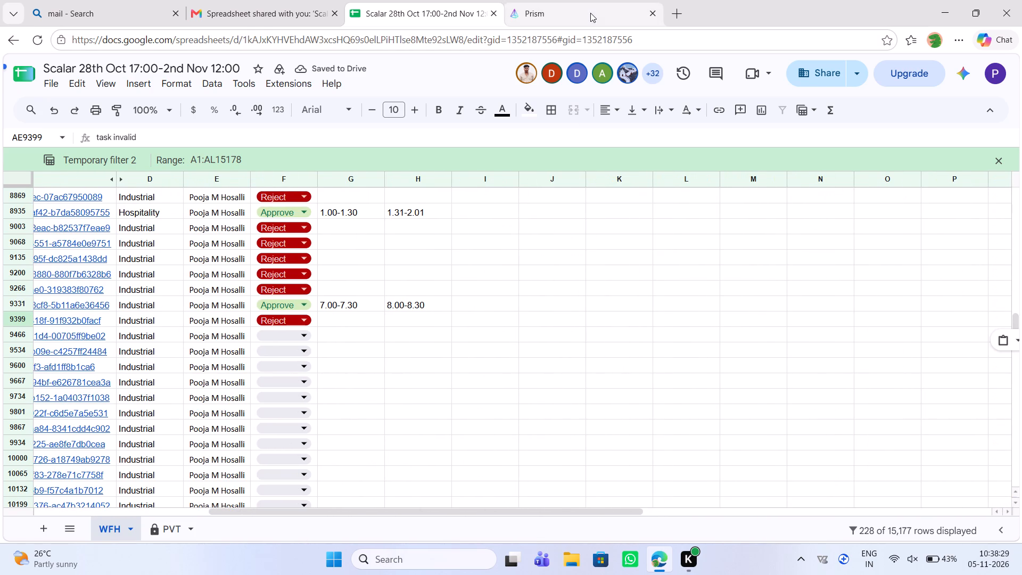
click(590, 13)
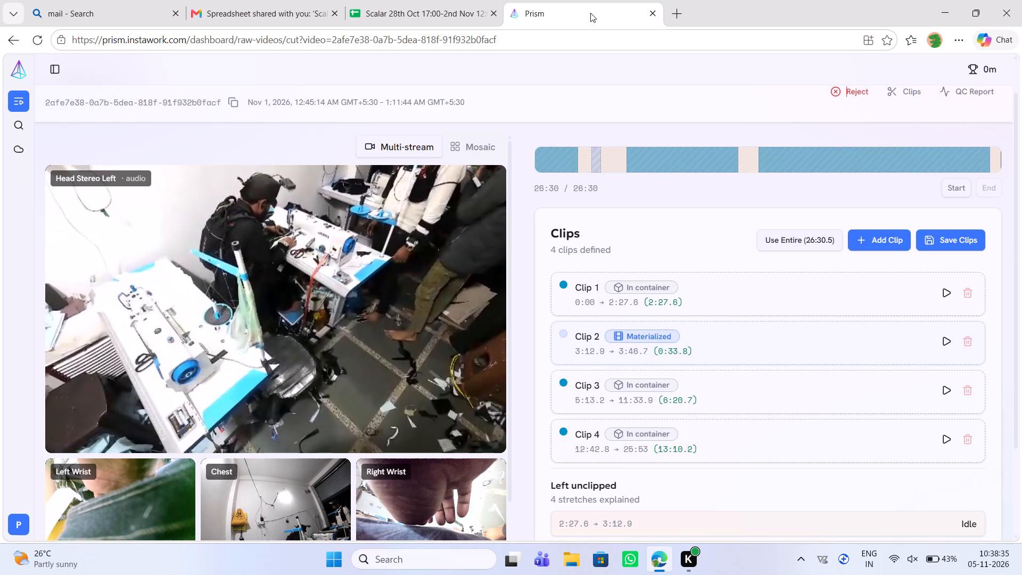
click(652, 14)
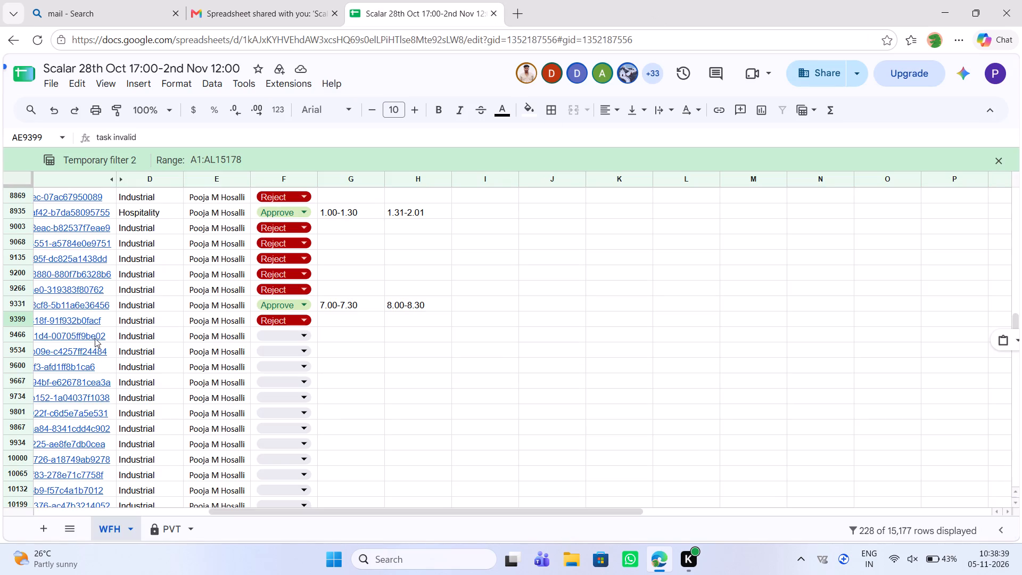
click(95, 337)
click(101, 355)
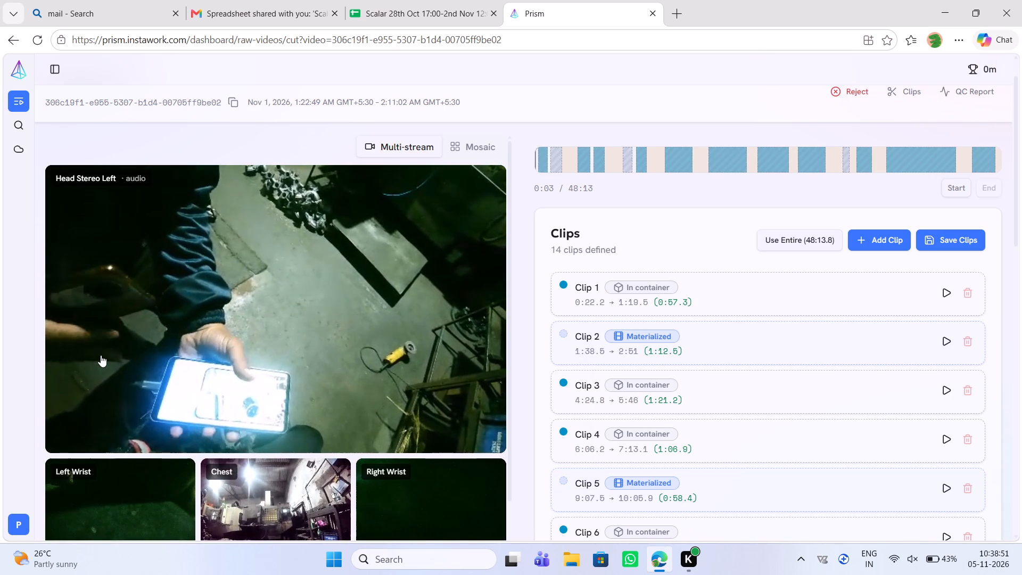
Examine the activity and hand visibility in row 9466's video by sampling several moments across the first half of its timeline.
scroll(337, 409, down, 2)
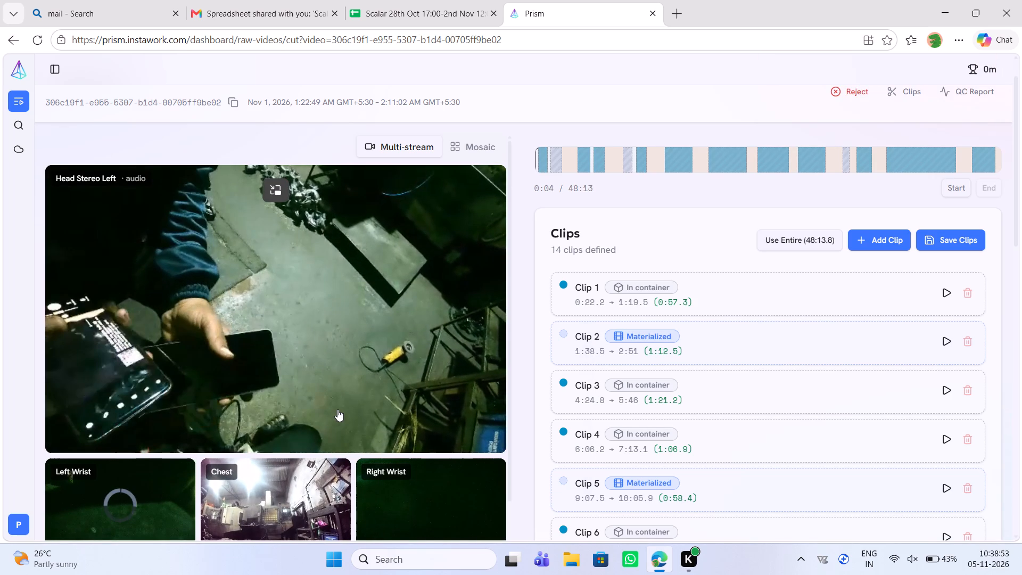
click(552, 163)
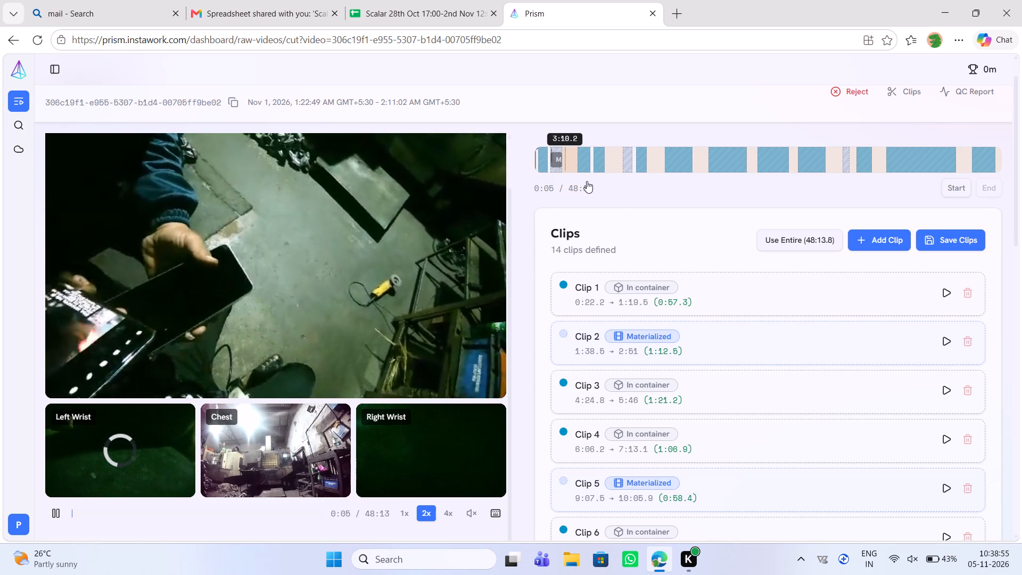
click(606, 188)
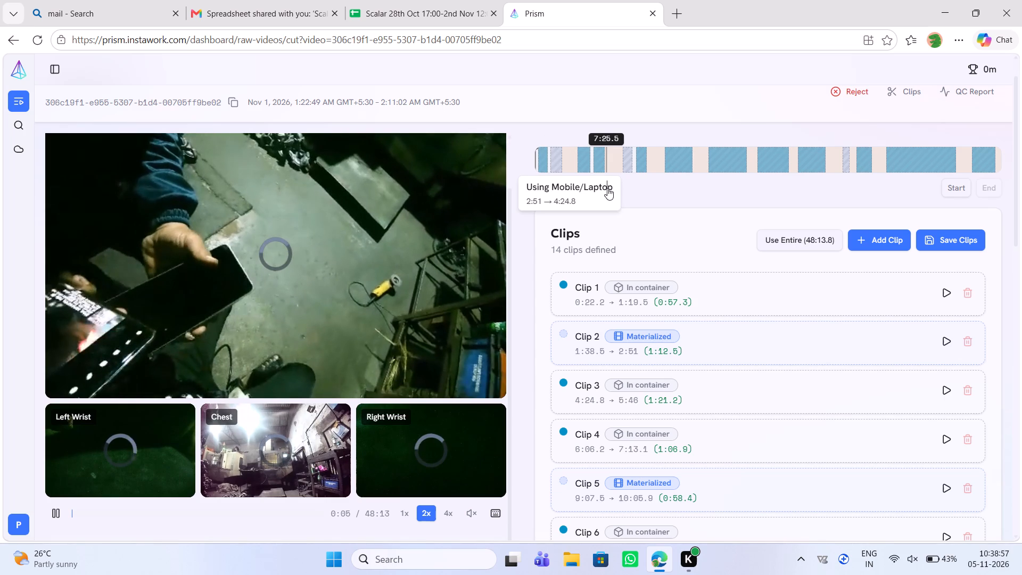
click(634, 188)
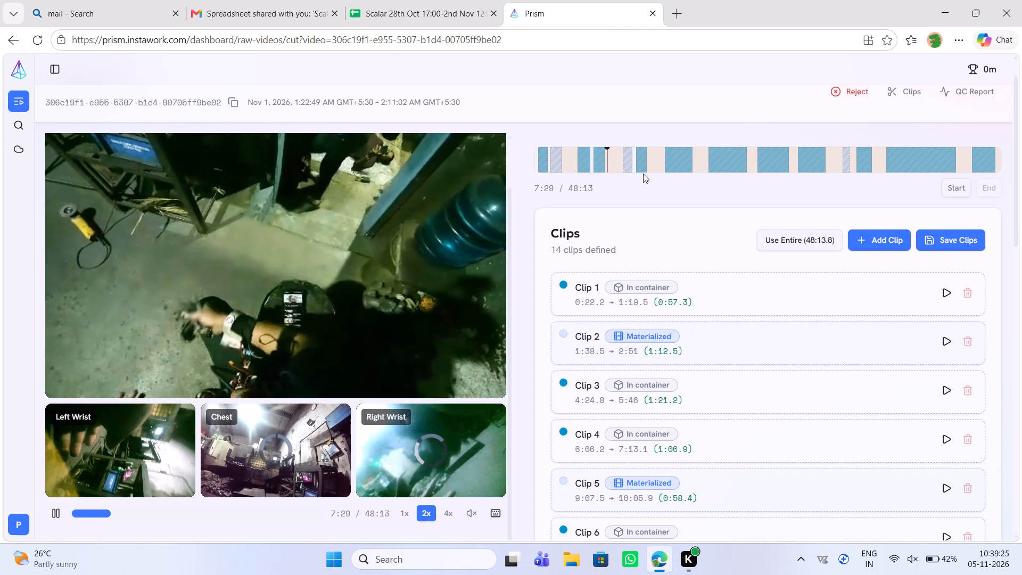
click(646, 171)
click(652, 185)
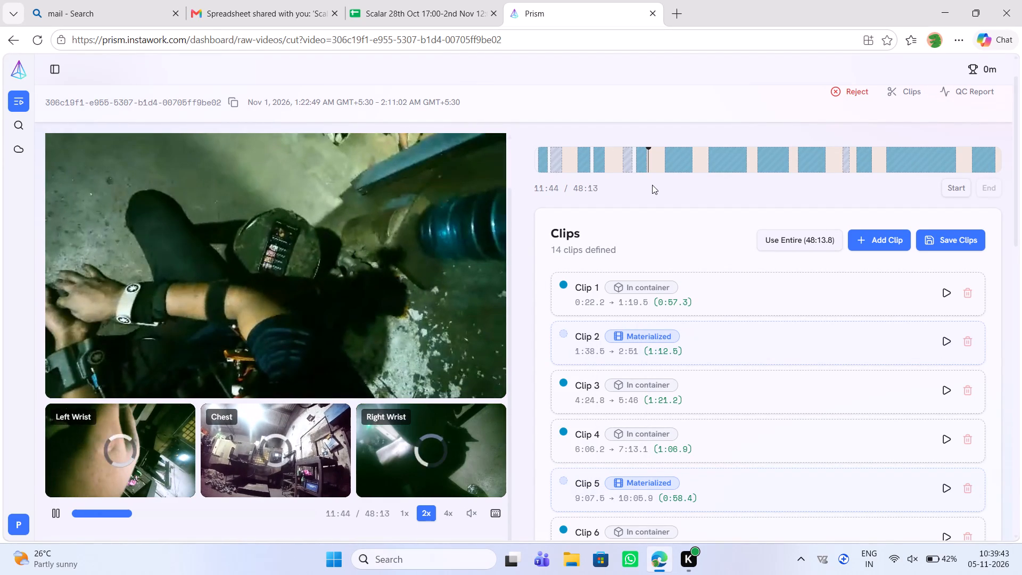
click(681, 170)
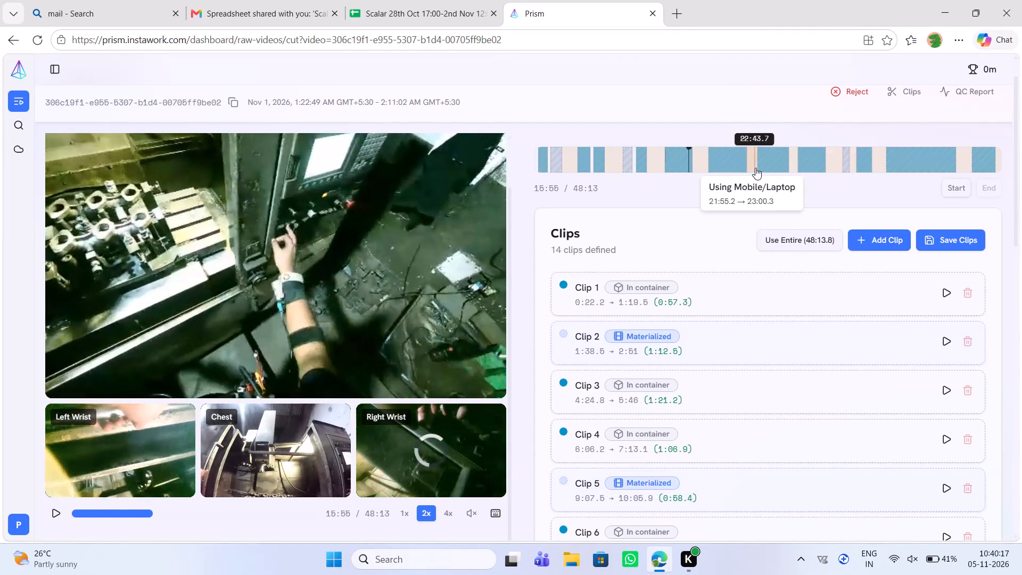
click(755, 168)
Return to the spreadsheet and set row 9466's review status to Reject.
click(430, 9)
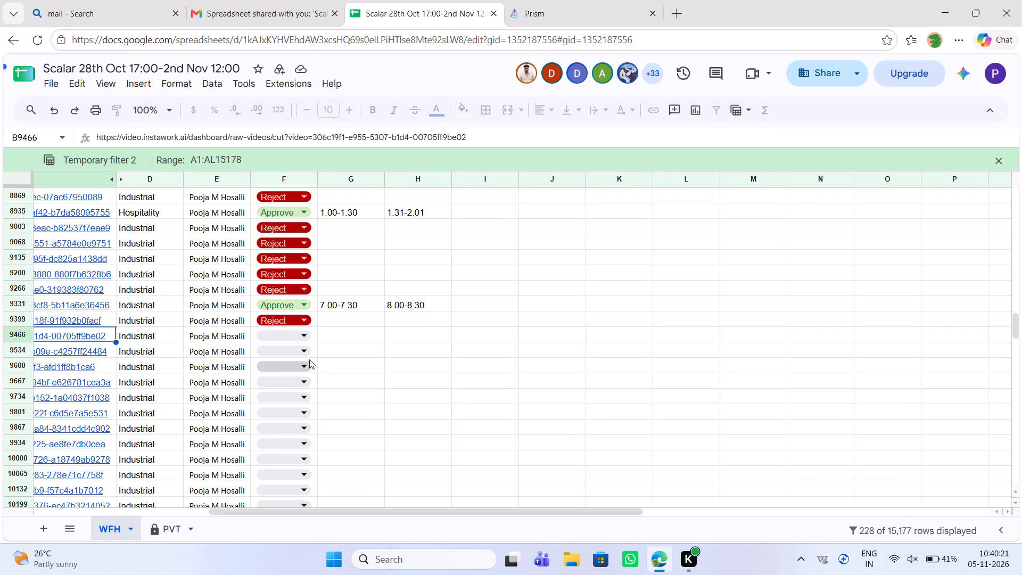
click(301, 335)
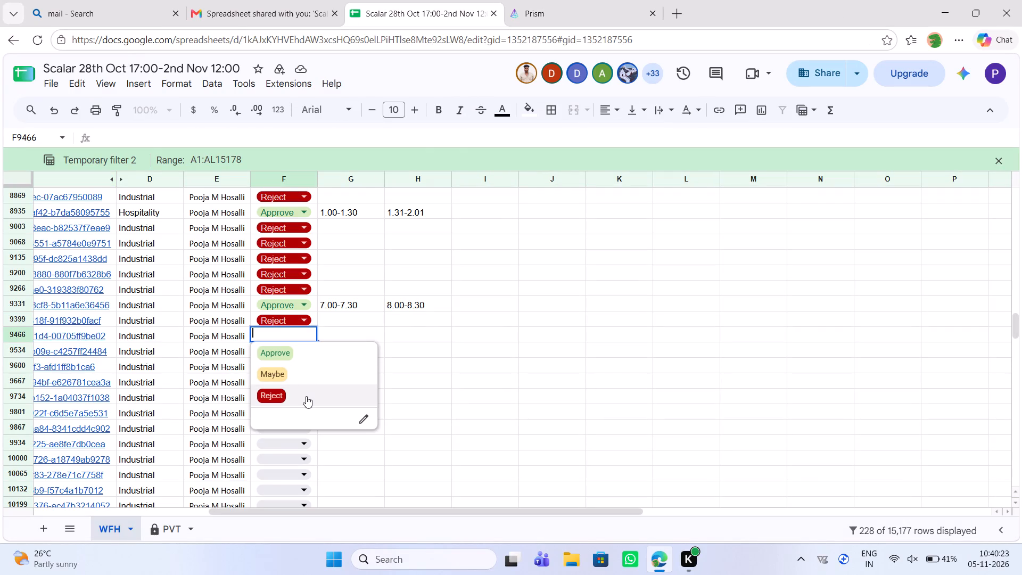
click(306, 396)
Record row 9466's reason as Hands out of frame, set column AD to No, and paste the comment "task invalid".
scroll(612, 338, left, 6)
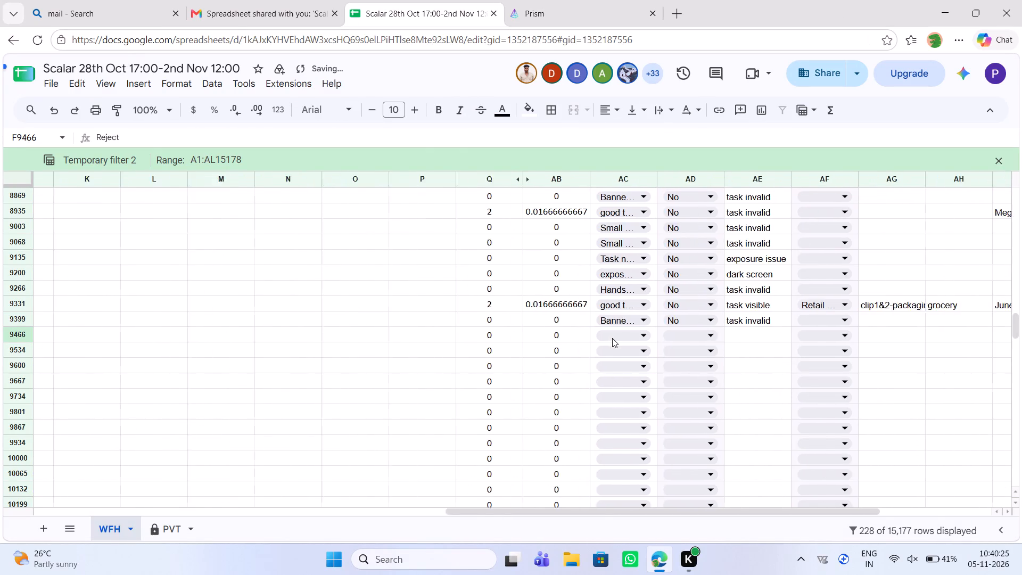
click(559, 335)
click(561, 385)
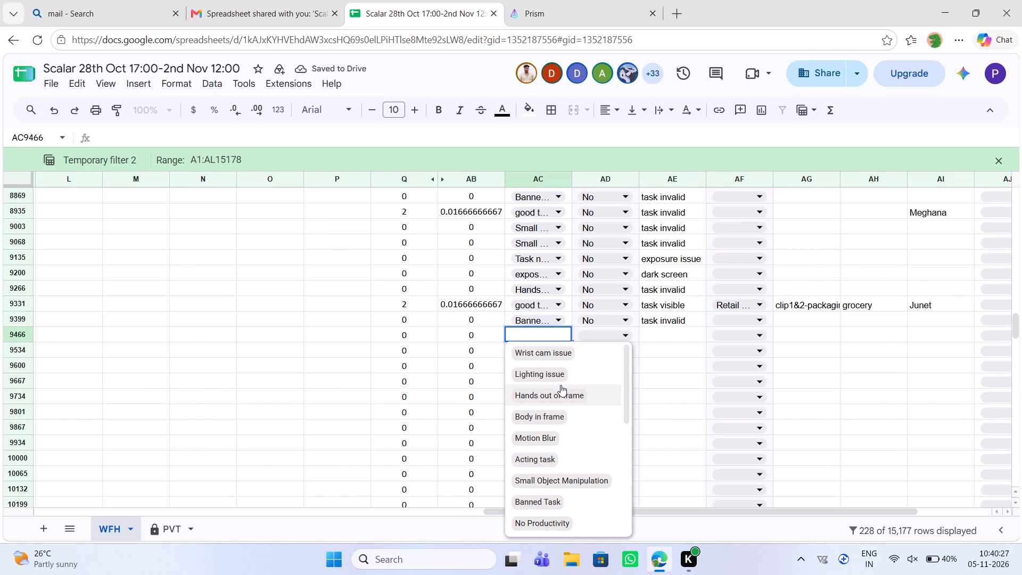
drag(608, 337, 608, 360)
click(608, 360)
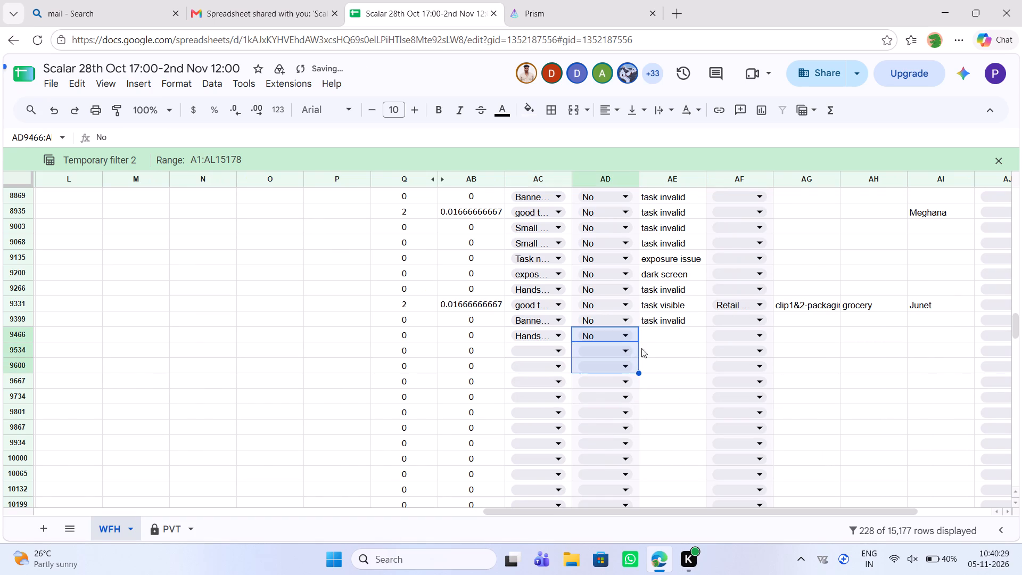
click(651, 344)
click(654, 339)
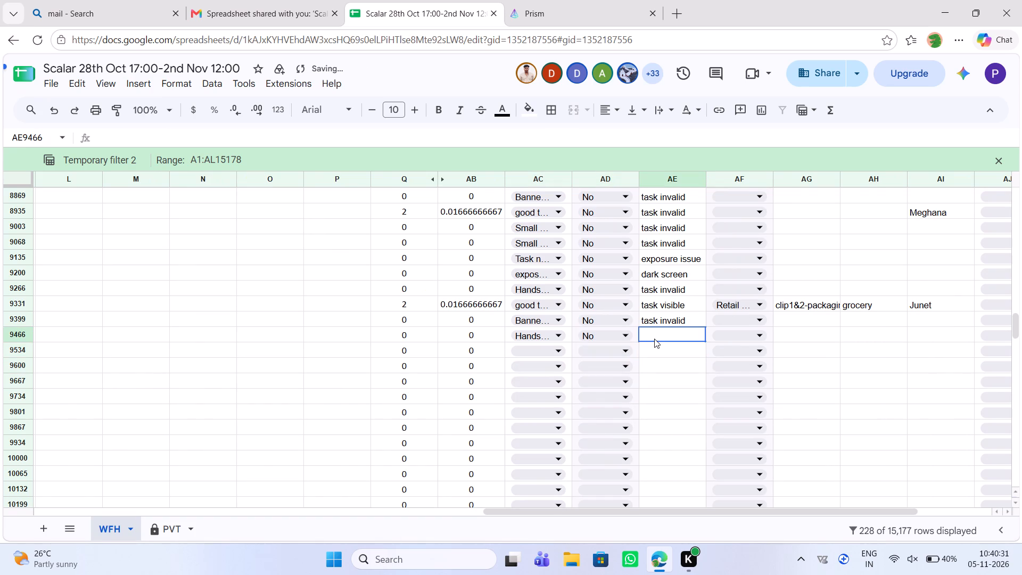
key(ctrl+v)
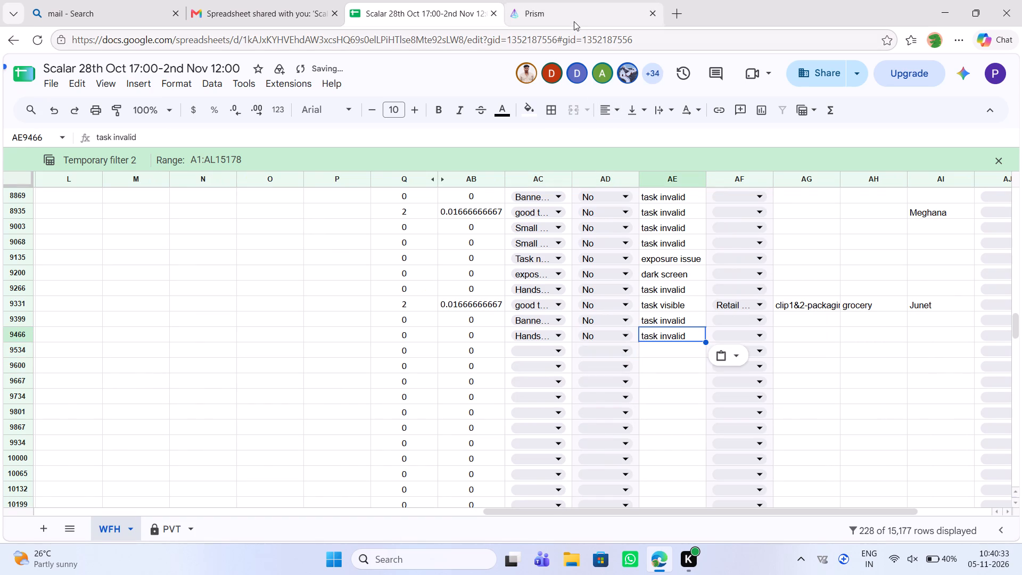
Go back to row 9466's video and examine the footage at the very end of its timeline.
click(574, 18)
click(414, 235)
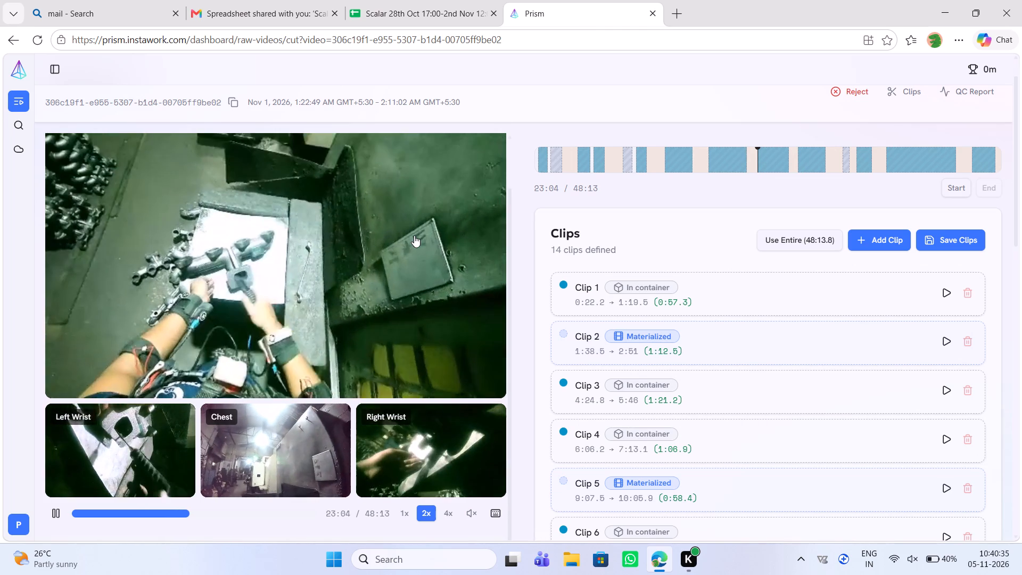
click(976, 158)
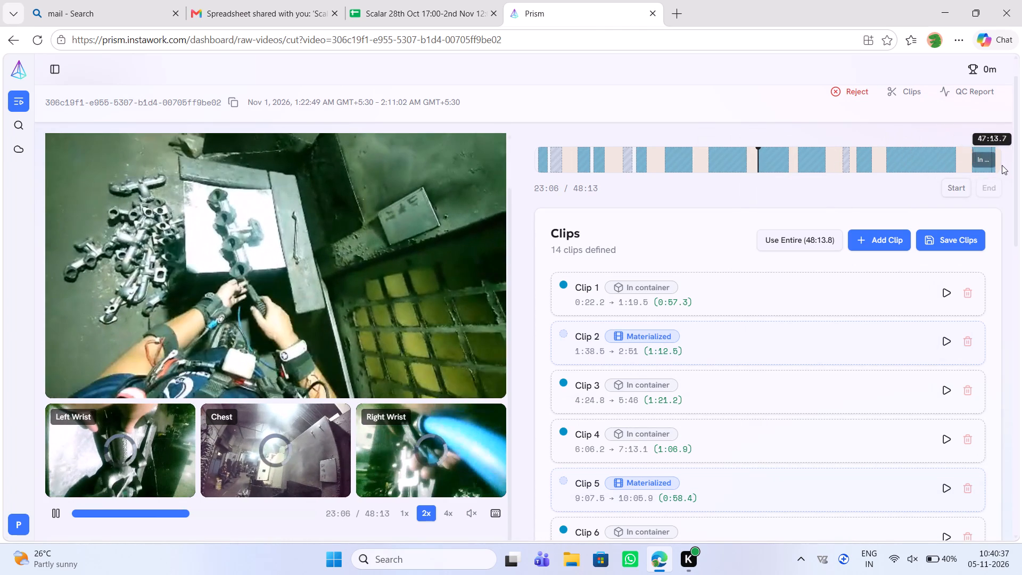
click(1000, 165)
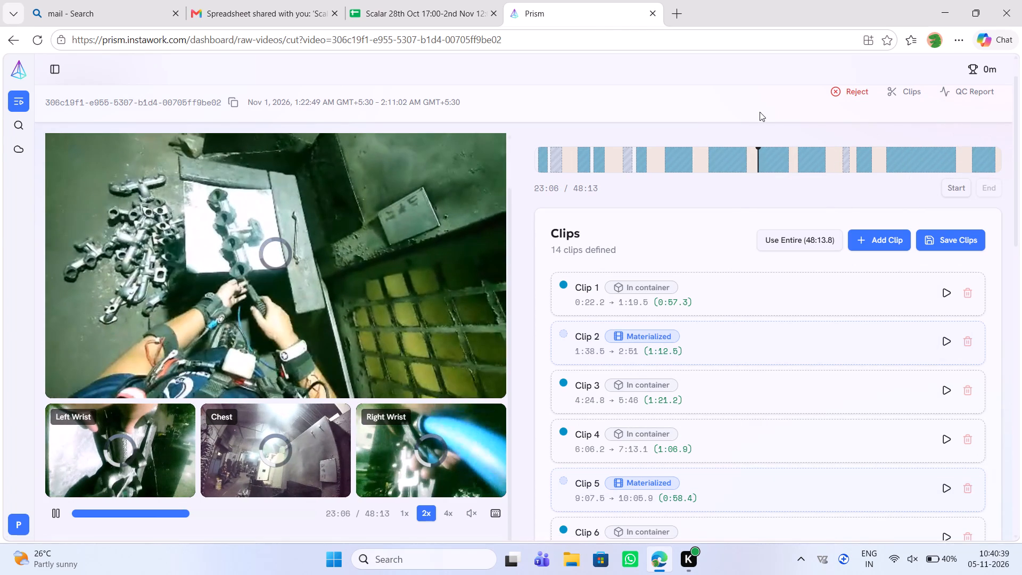
click(760, 112)
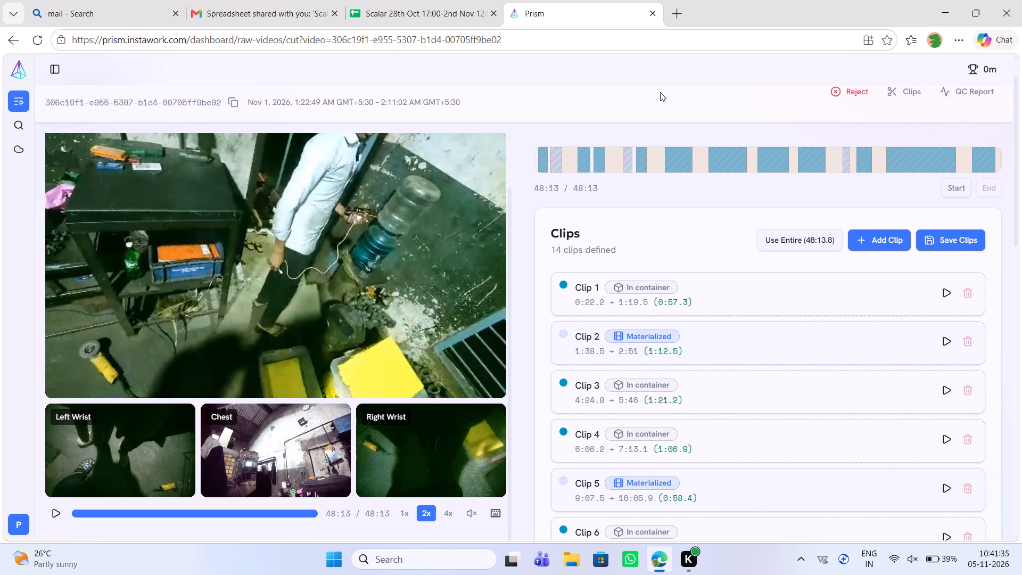
Return to the spreadsheet, close row 9466's video page, and open the video linked in row 9534.
click(443, 9)
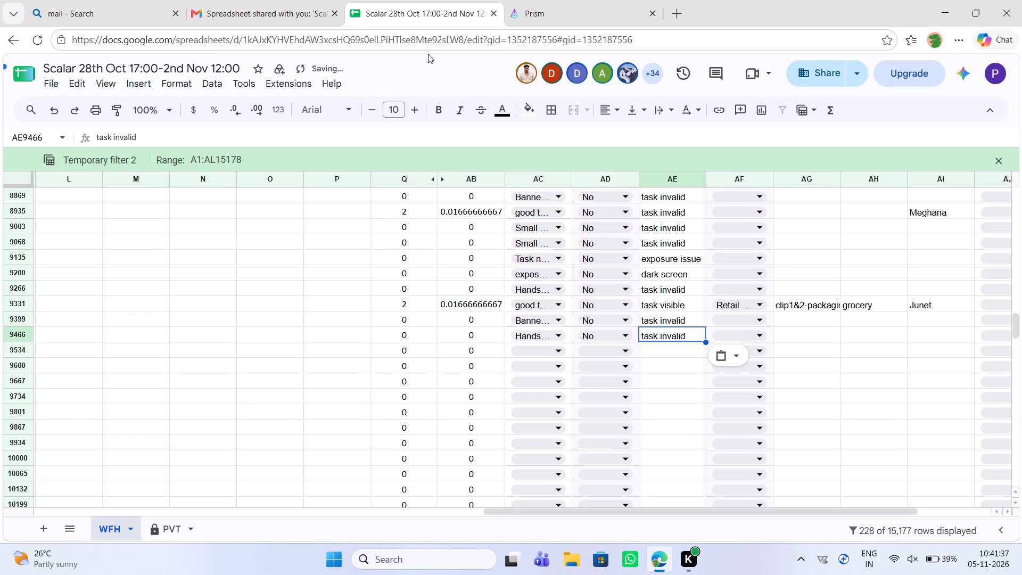
scroll(417, 321, right, 5)
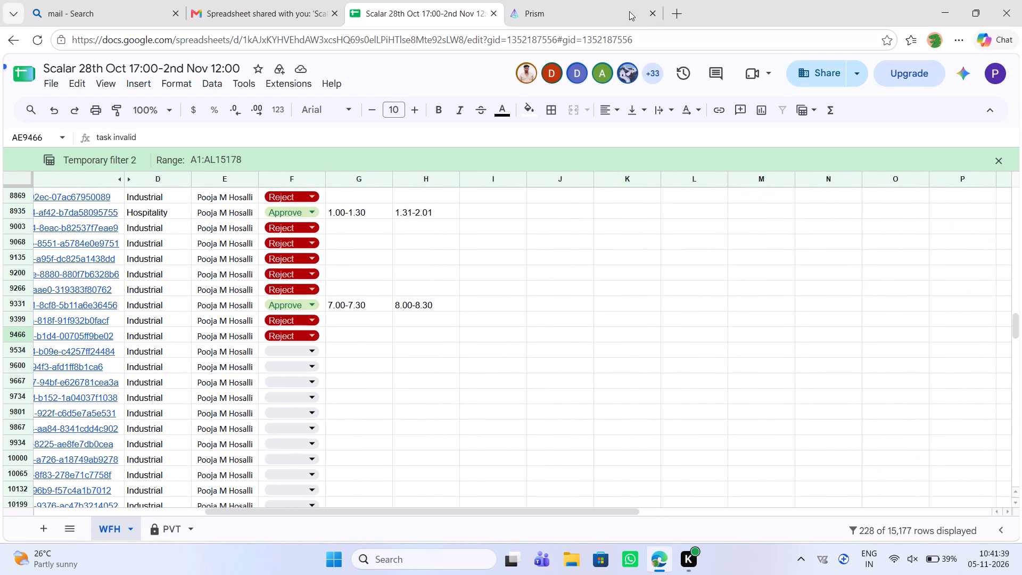
click(654, 12)
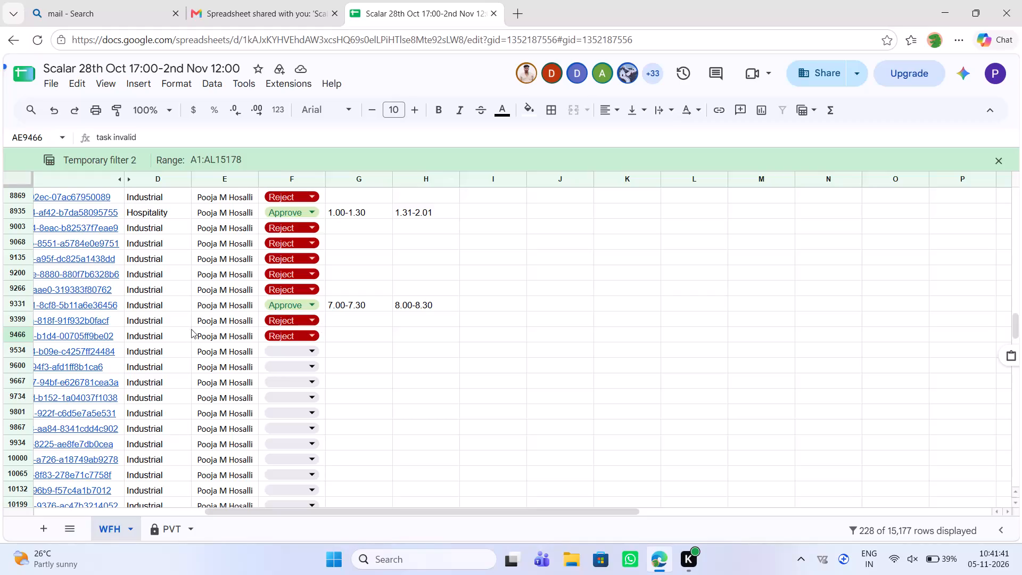
click(112, 354)
click(117, 373)
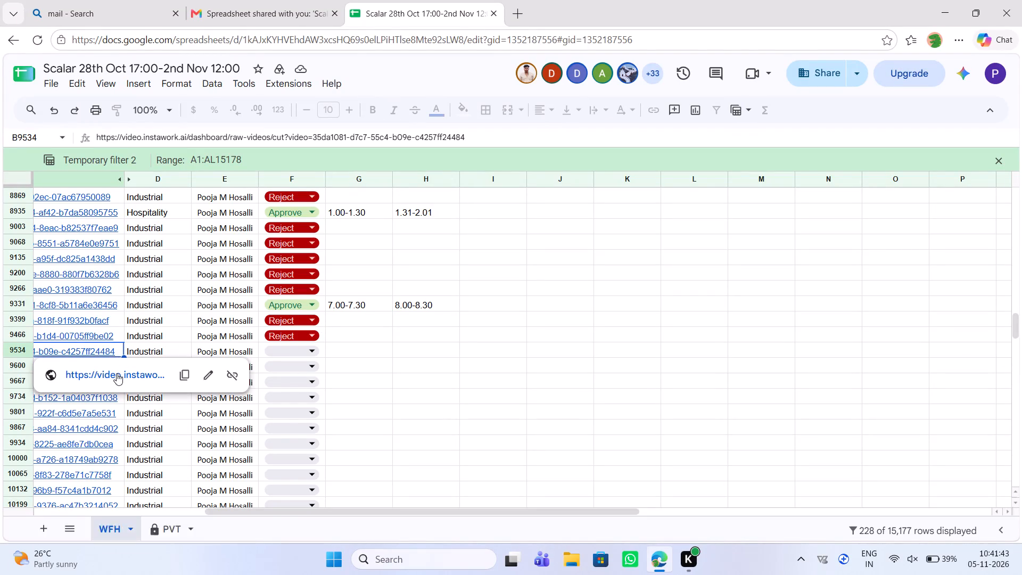